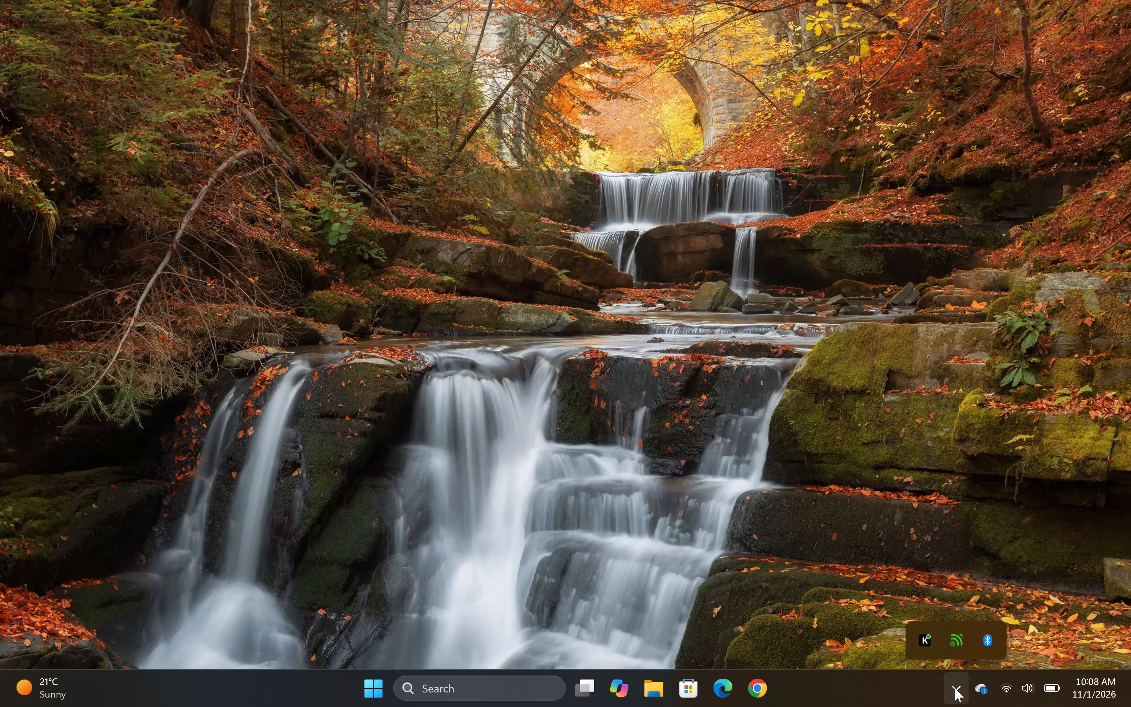
Open the Google Chrome browser.
click(750, 687)
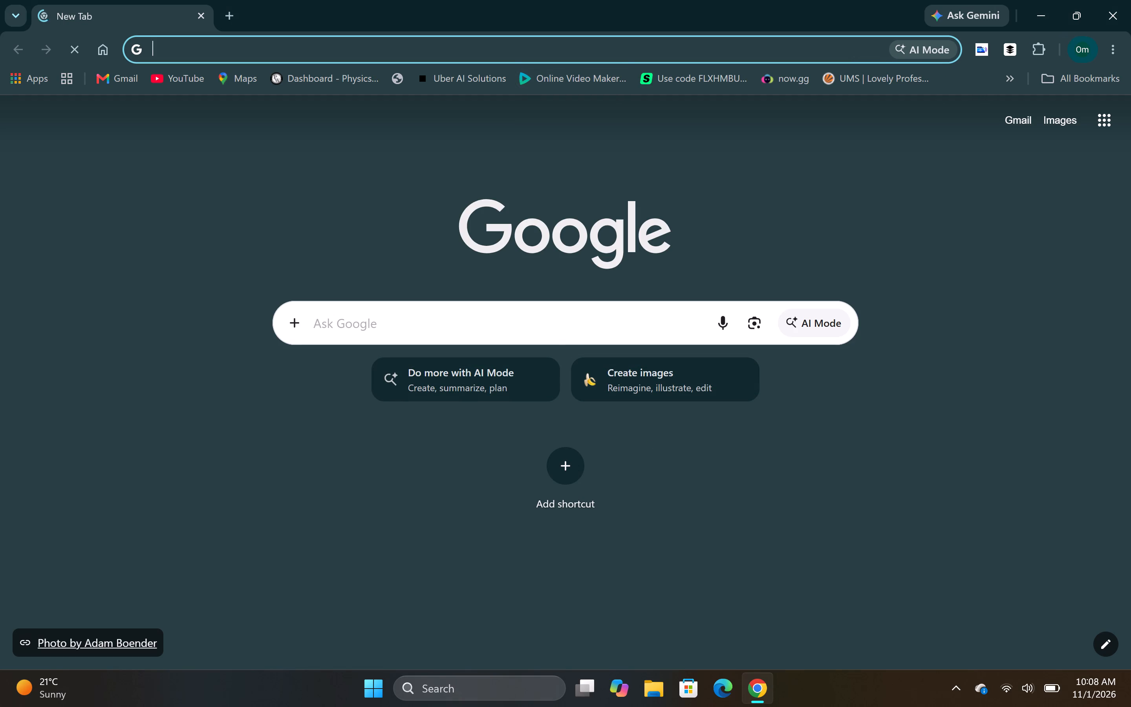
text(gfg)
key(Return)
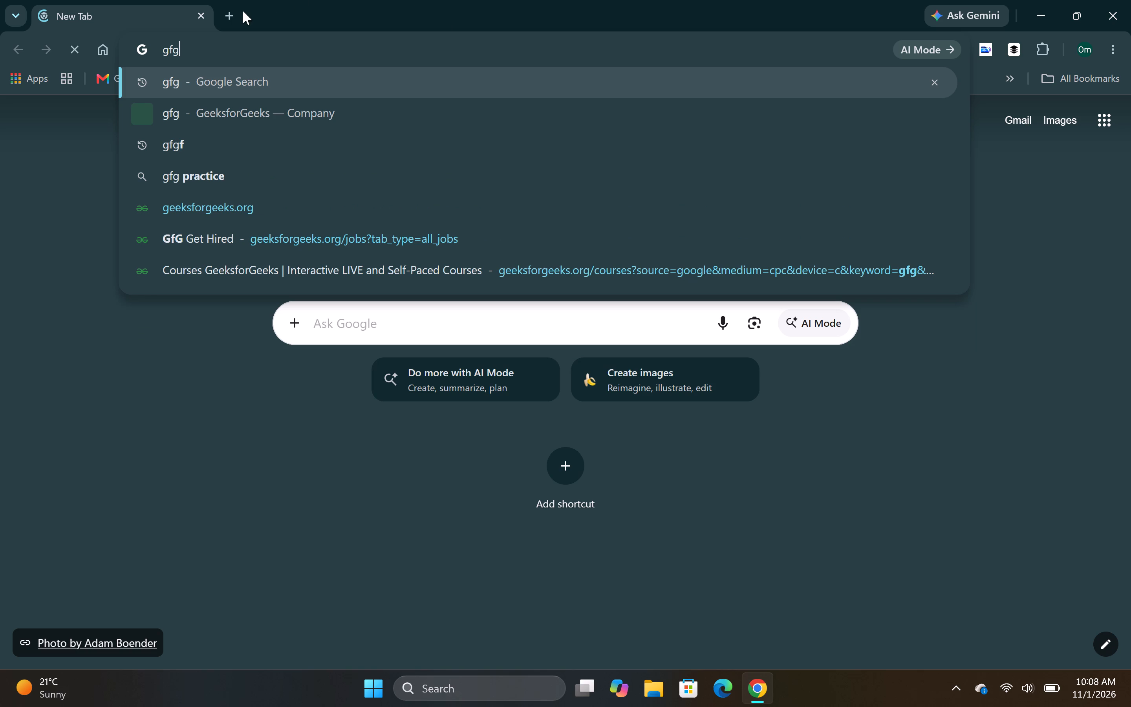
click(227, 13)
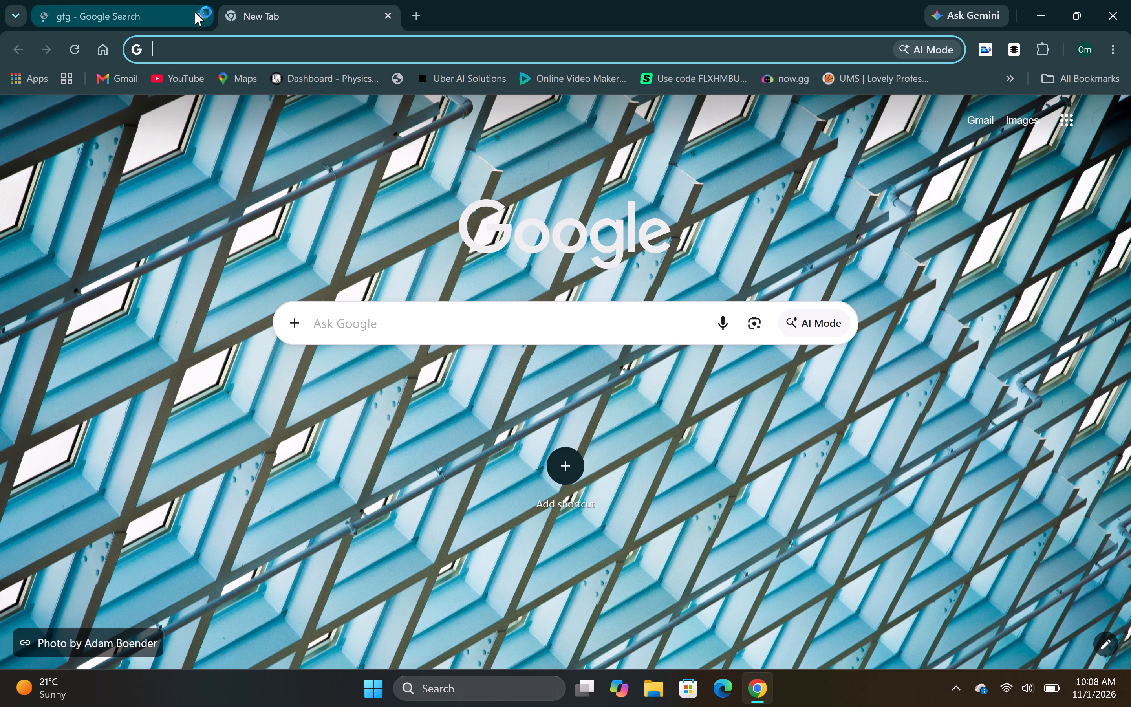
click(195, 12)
Search Google for Canva and open the Canva India website from the results.
click(234, 57)
text(can)
key(Down)
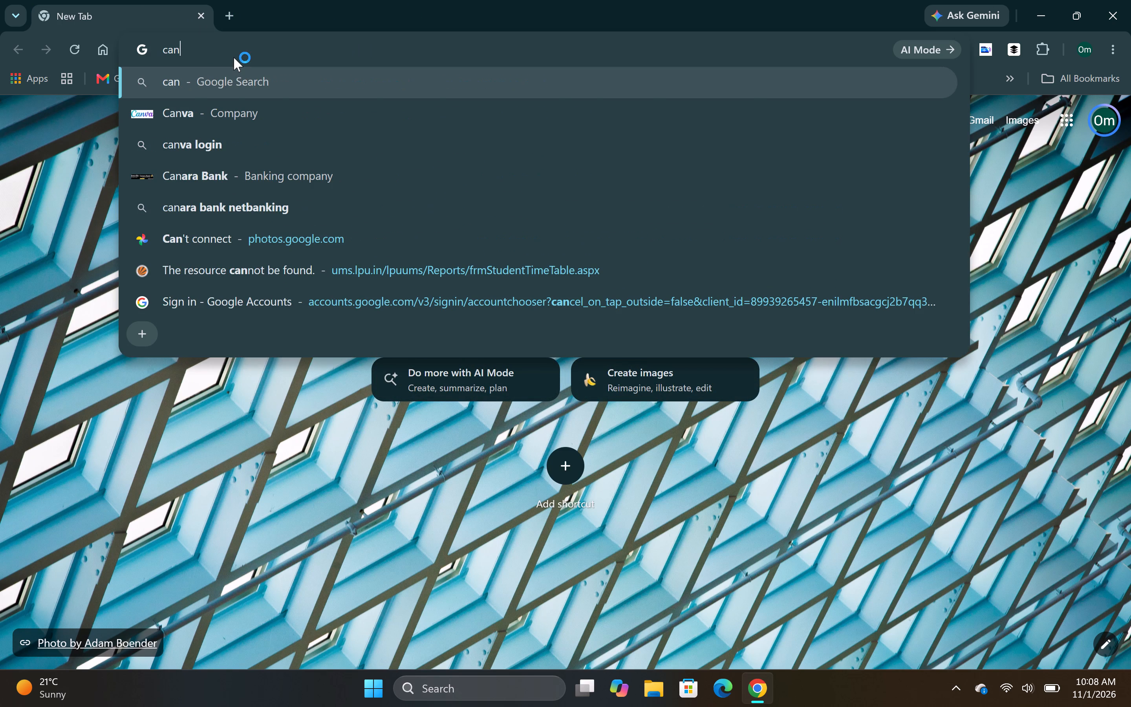
key(Return)
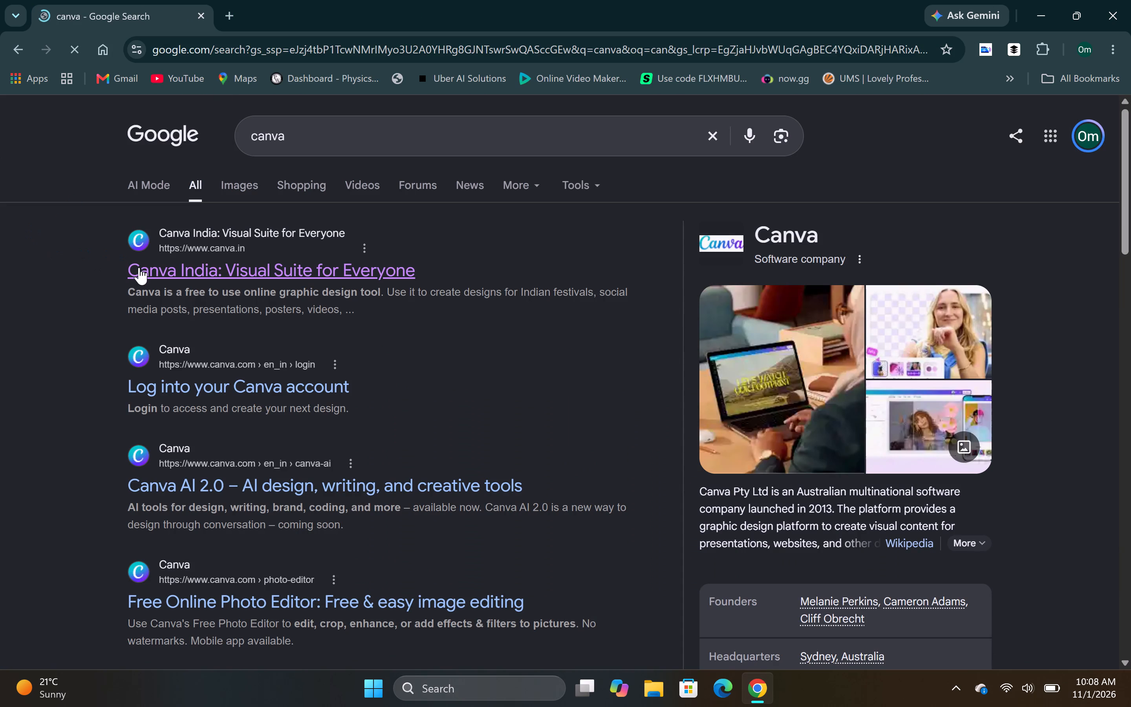
click(144, 268)
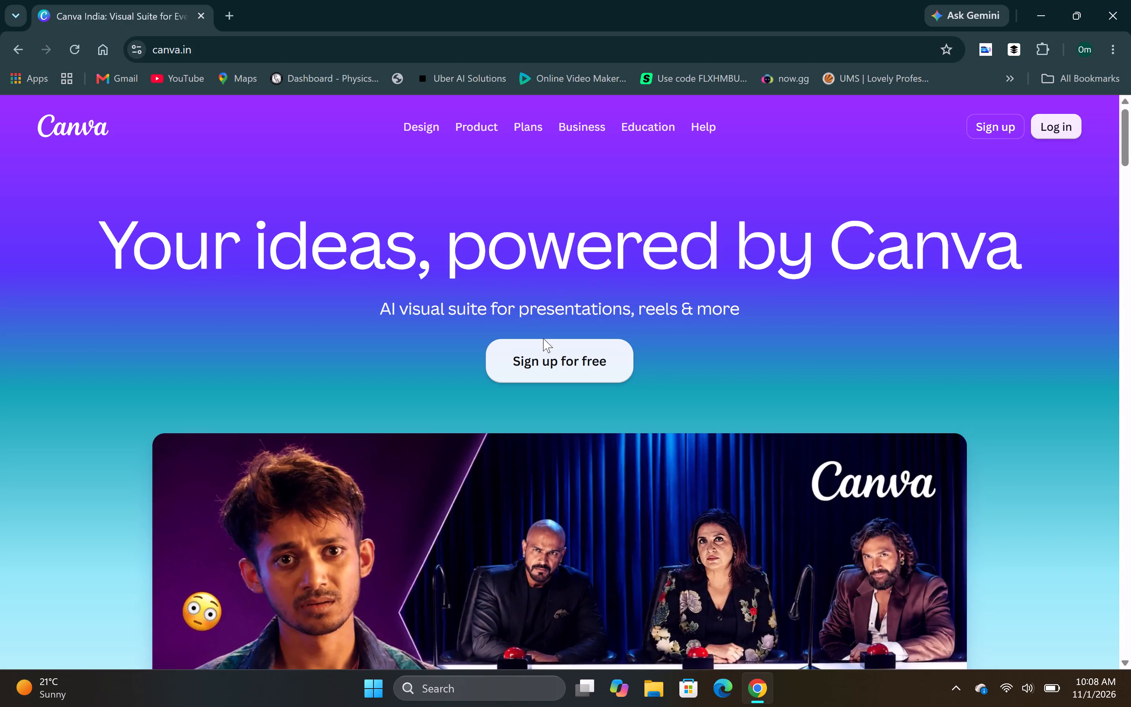
Enter Canva through the free sign-up option and dismiss the pop-up covering the home page.
click(542, 345)
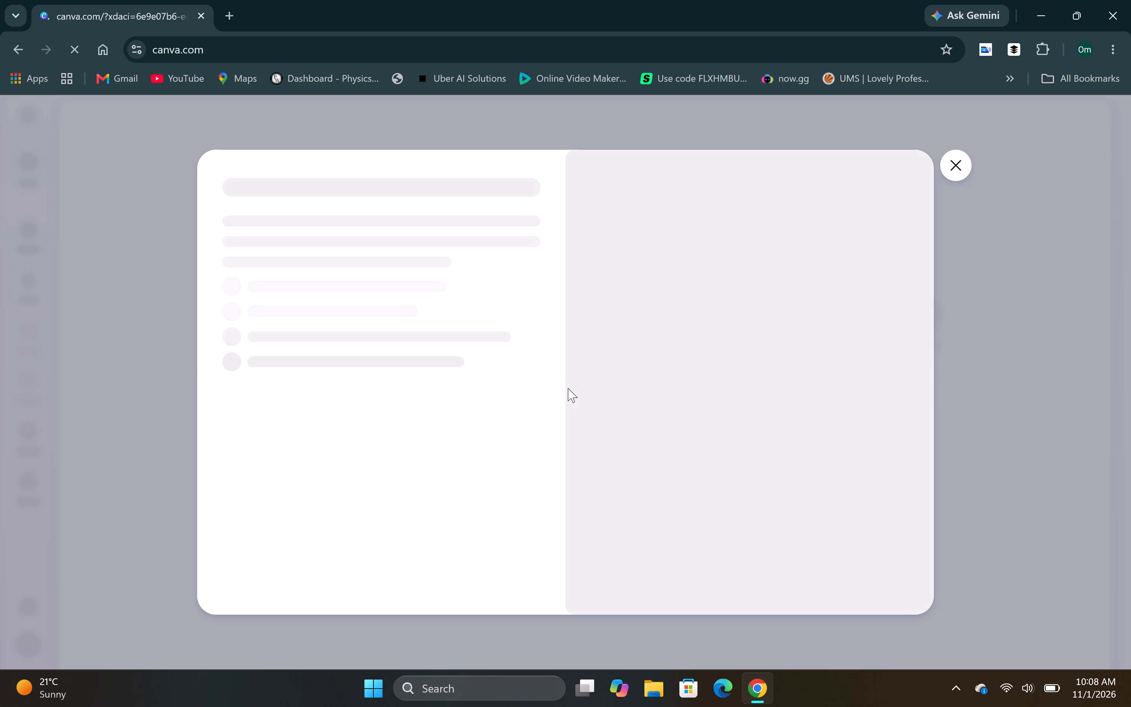
click(952, 164)
click(952, 164)
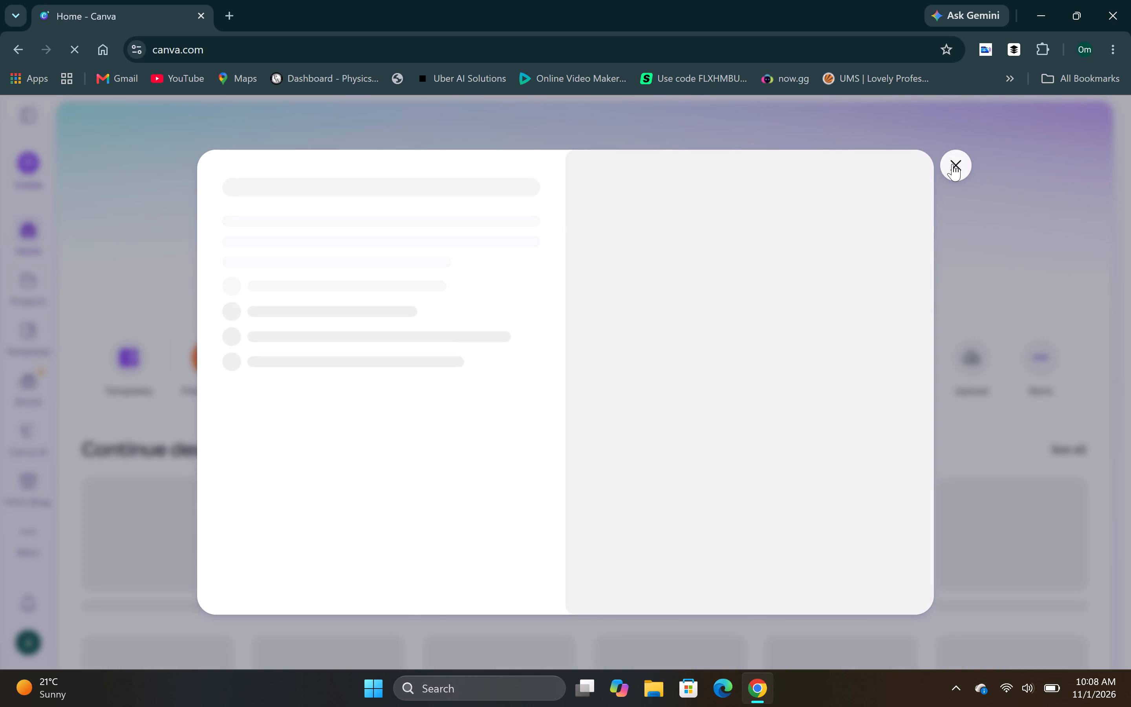
Open Canva's template library and show the Presentation category.
scroll(467, 363, down, 3)
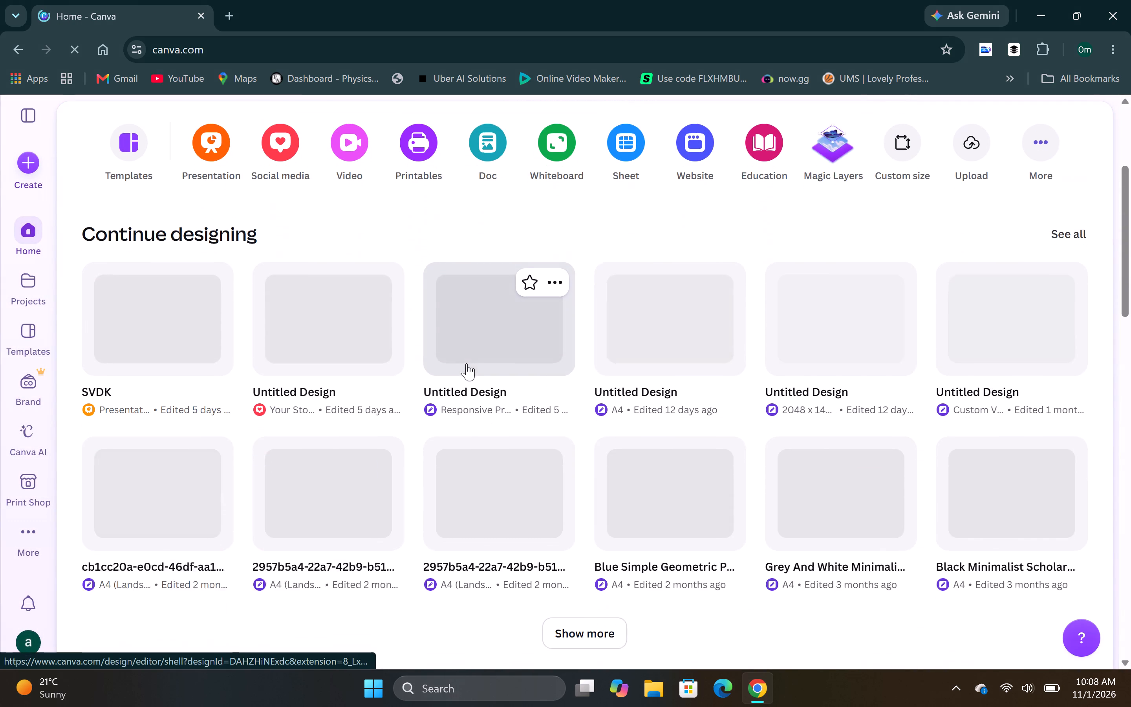
scroll(467, 363, down, 1)
scroll(467, 363, up, 3)
scroll(467, 363, down, 1)
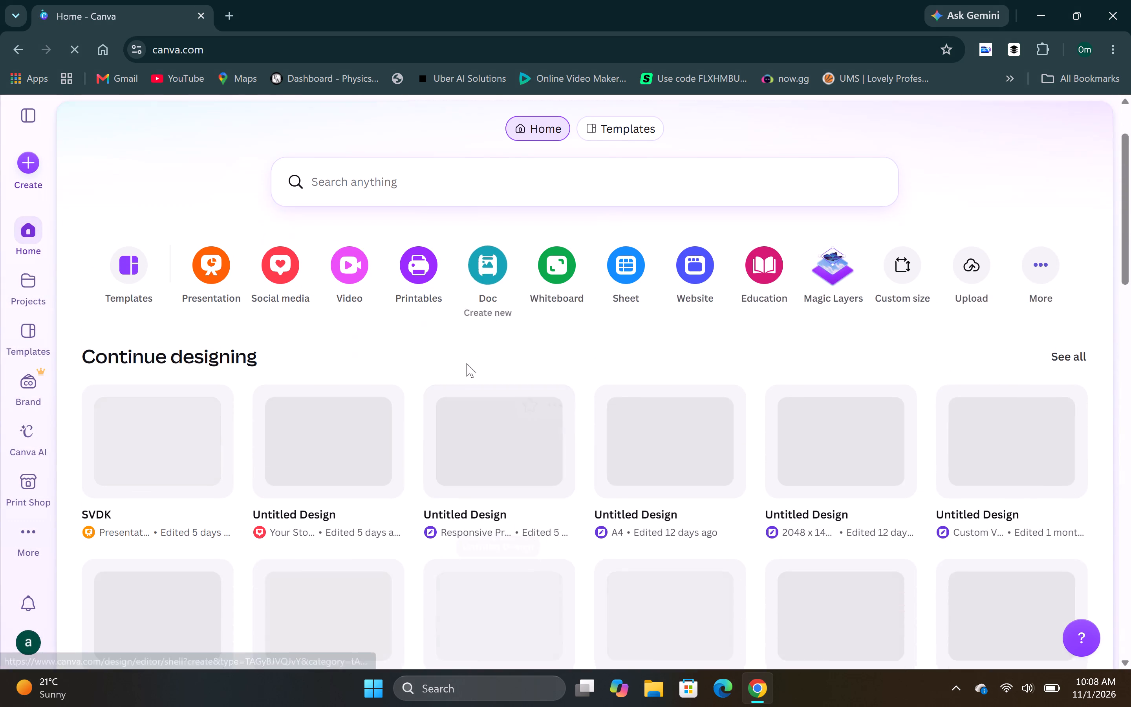
scroll(467, 363, down, 1)
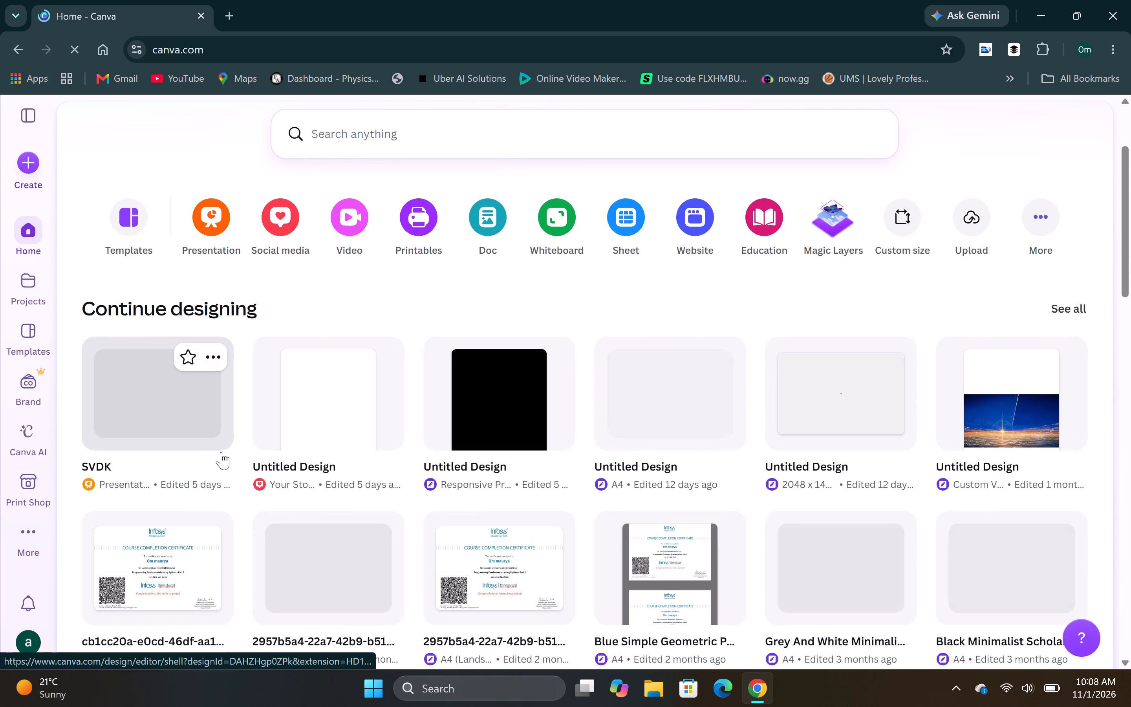
click(22, 343)
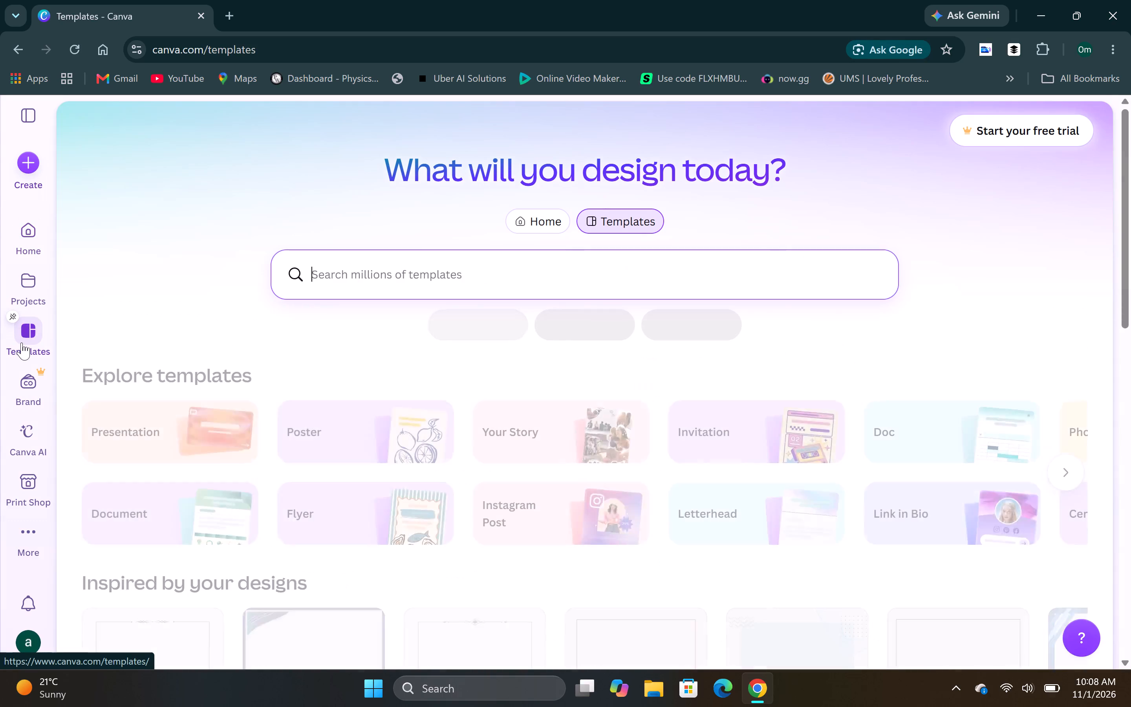
click(171, 447)
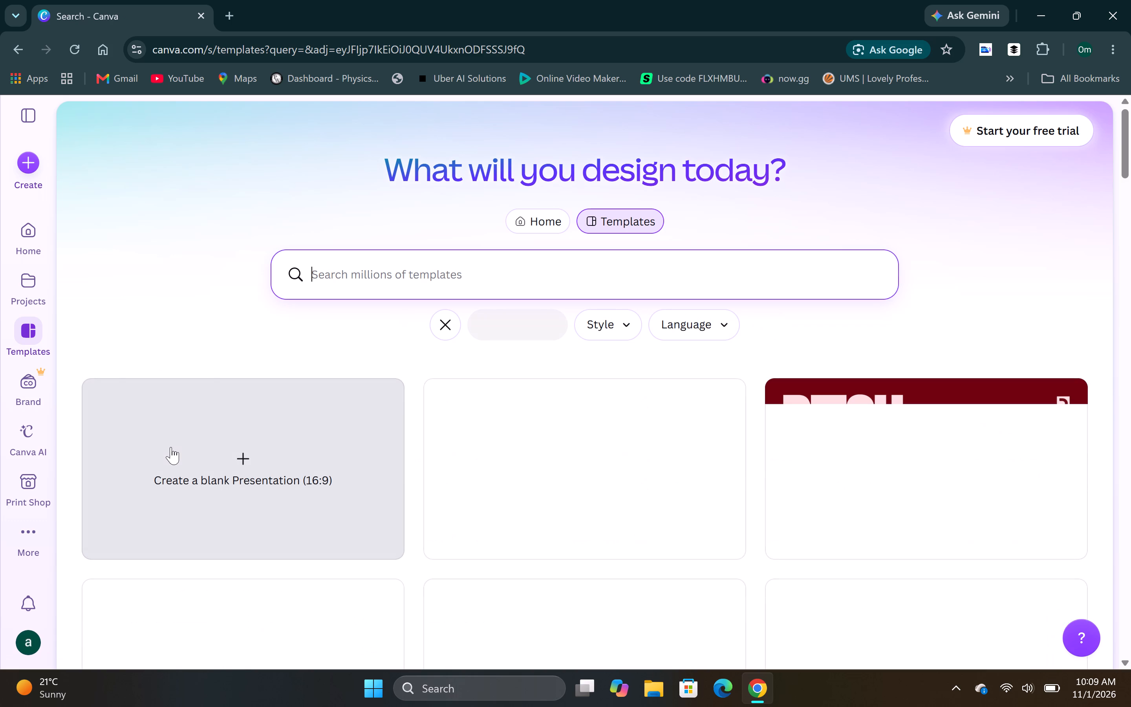
Browse the presentation templates, examining the Digital Marketing and Final Project Presentation designs.
scroll(504, 363, down, 3)
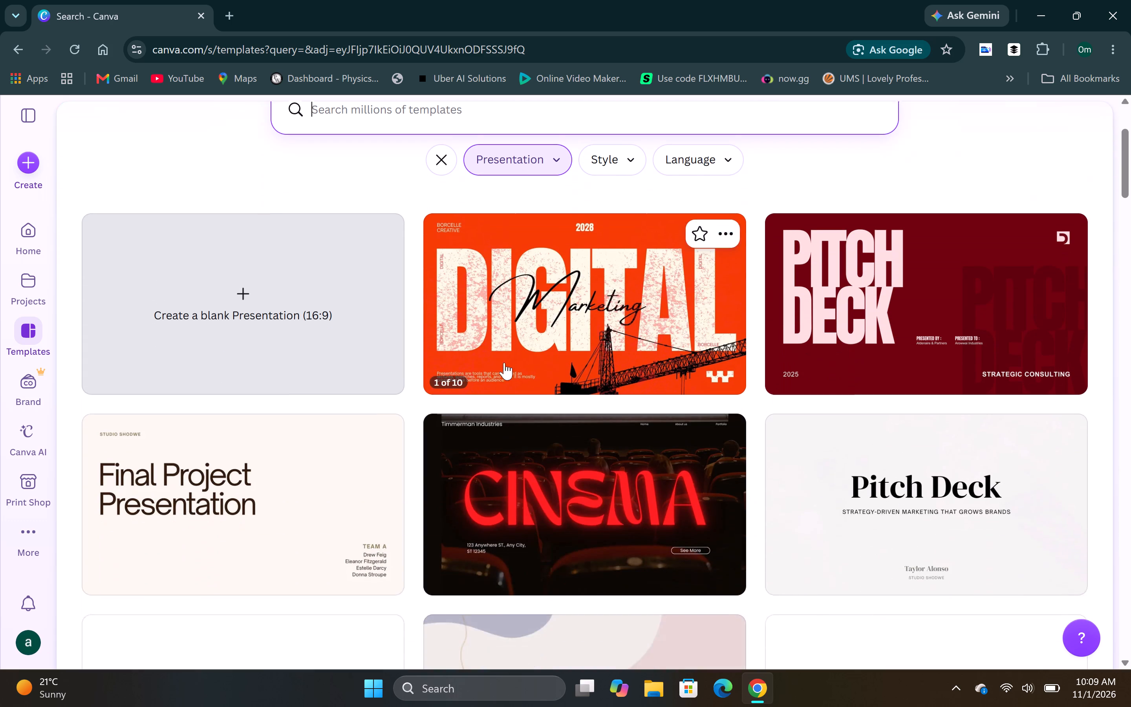
scroll(504, 363, down, 3)
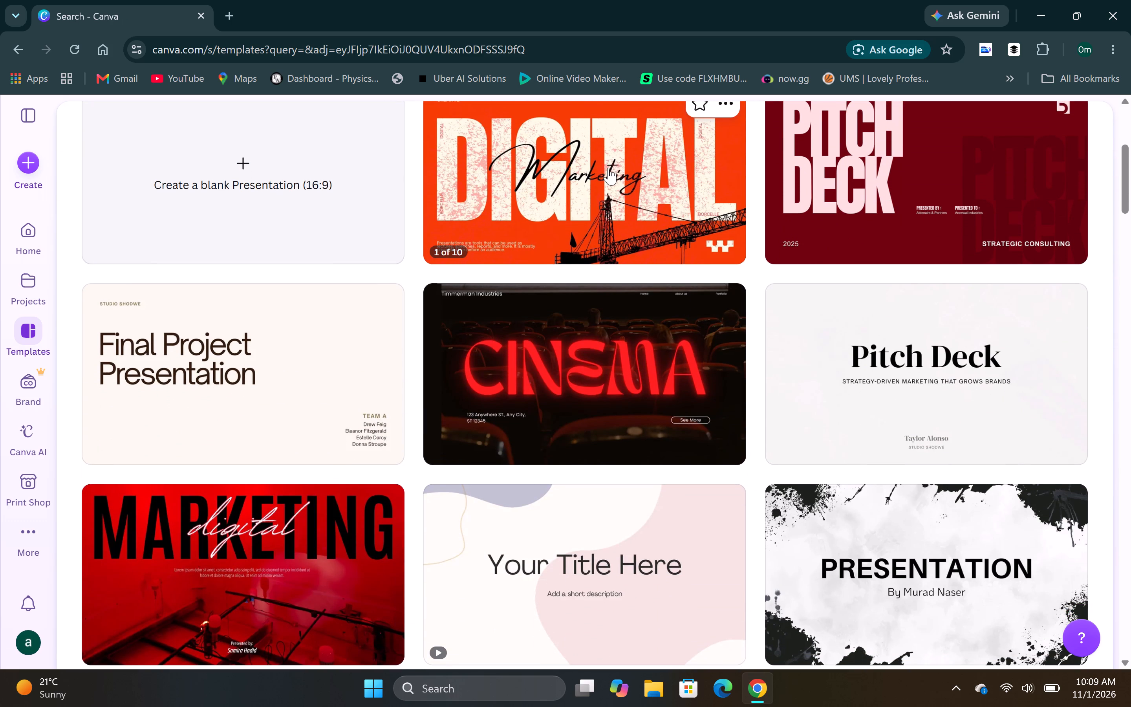
scroll(608, 168, up, 1)
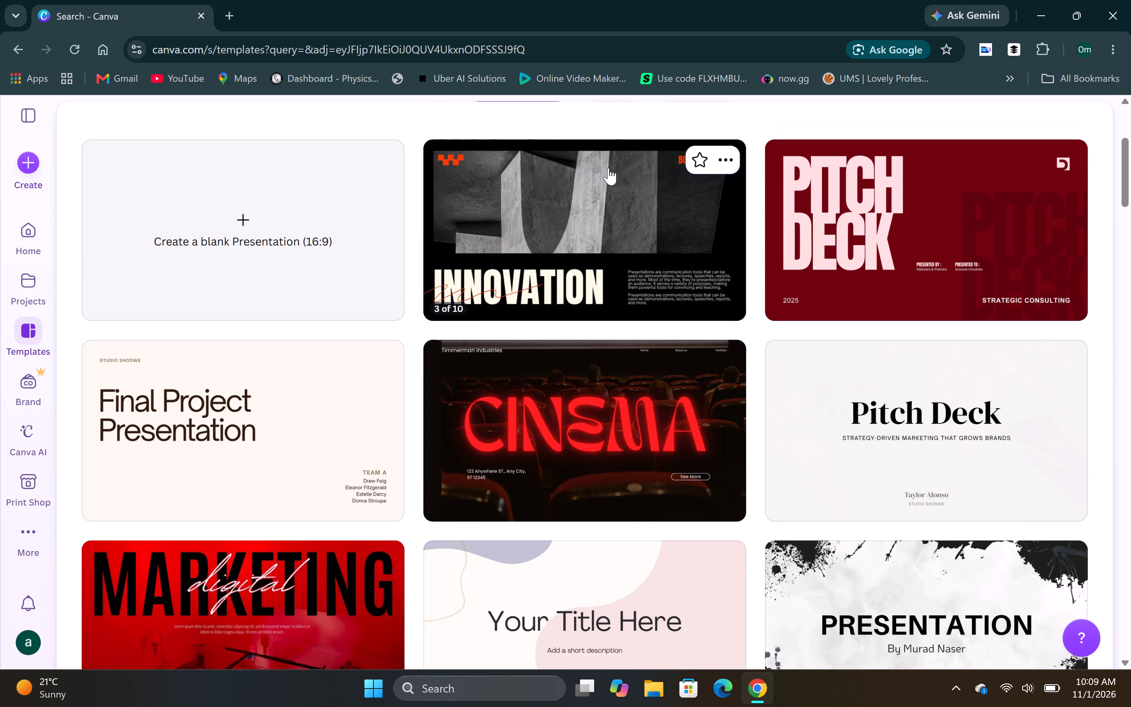
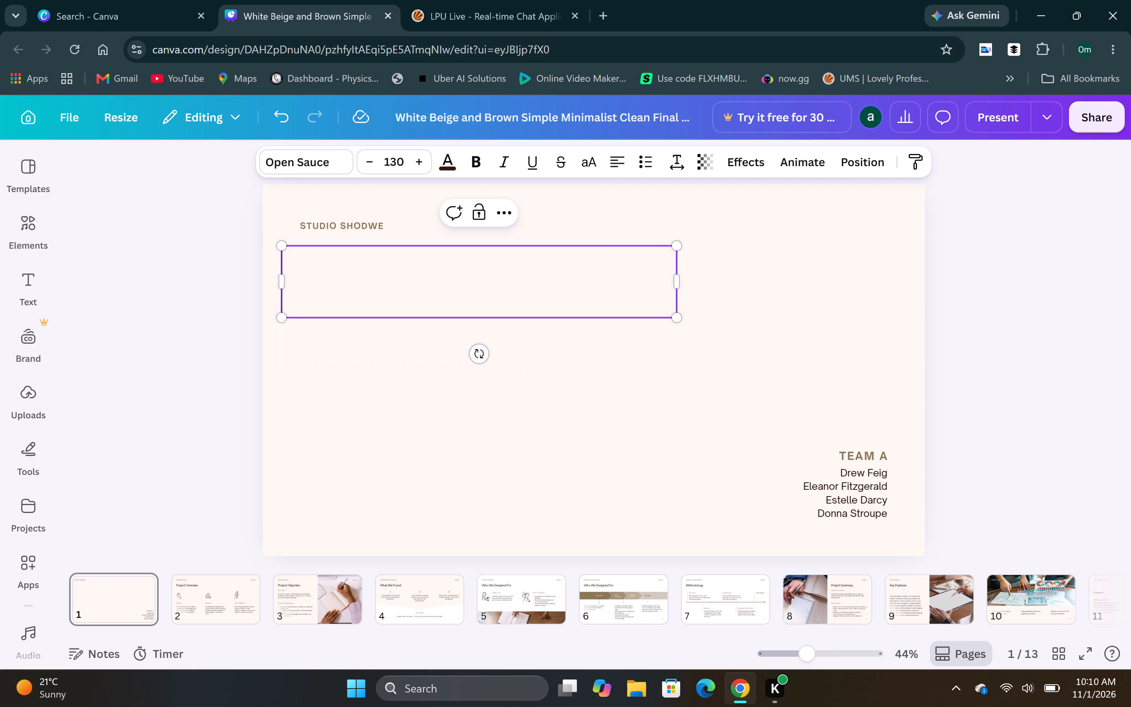
Enter "A Seat To Study" as the cover slide's title, with a line break before "To".
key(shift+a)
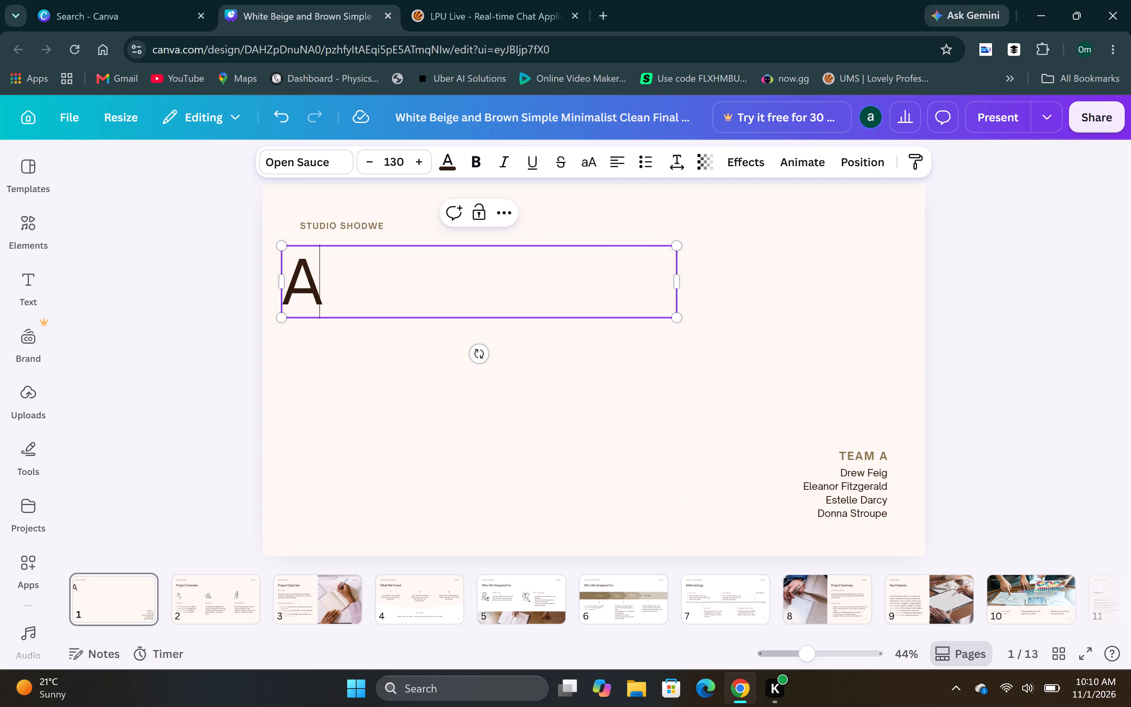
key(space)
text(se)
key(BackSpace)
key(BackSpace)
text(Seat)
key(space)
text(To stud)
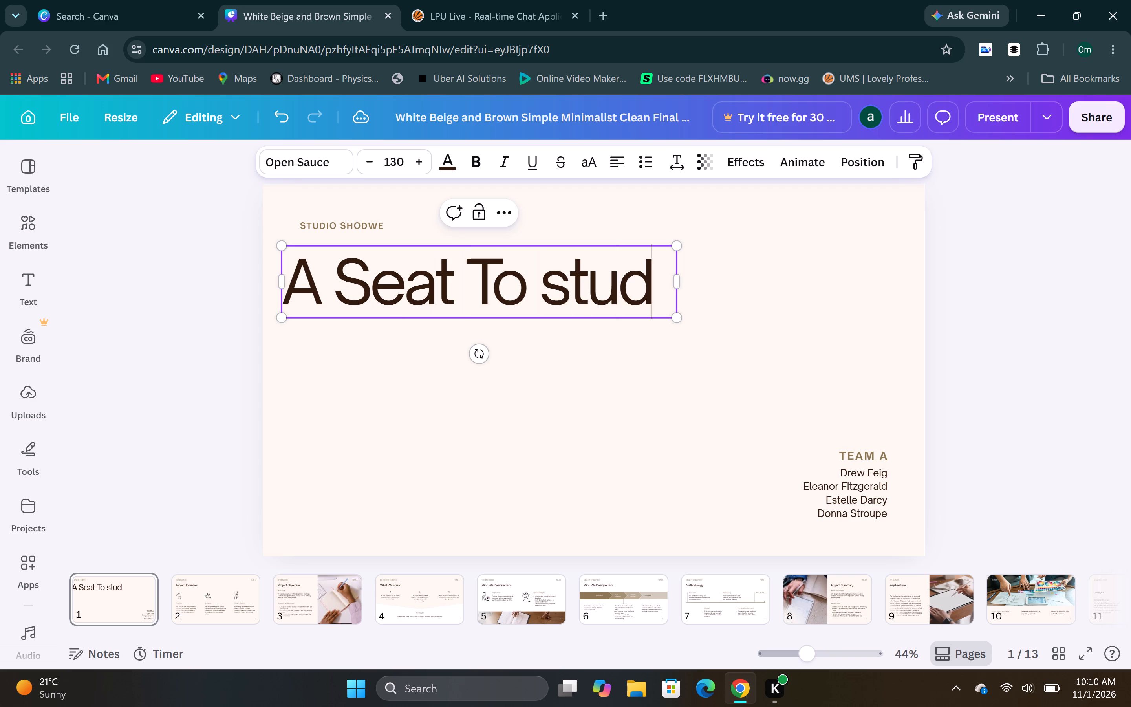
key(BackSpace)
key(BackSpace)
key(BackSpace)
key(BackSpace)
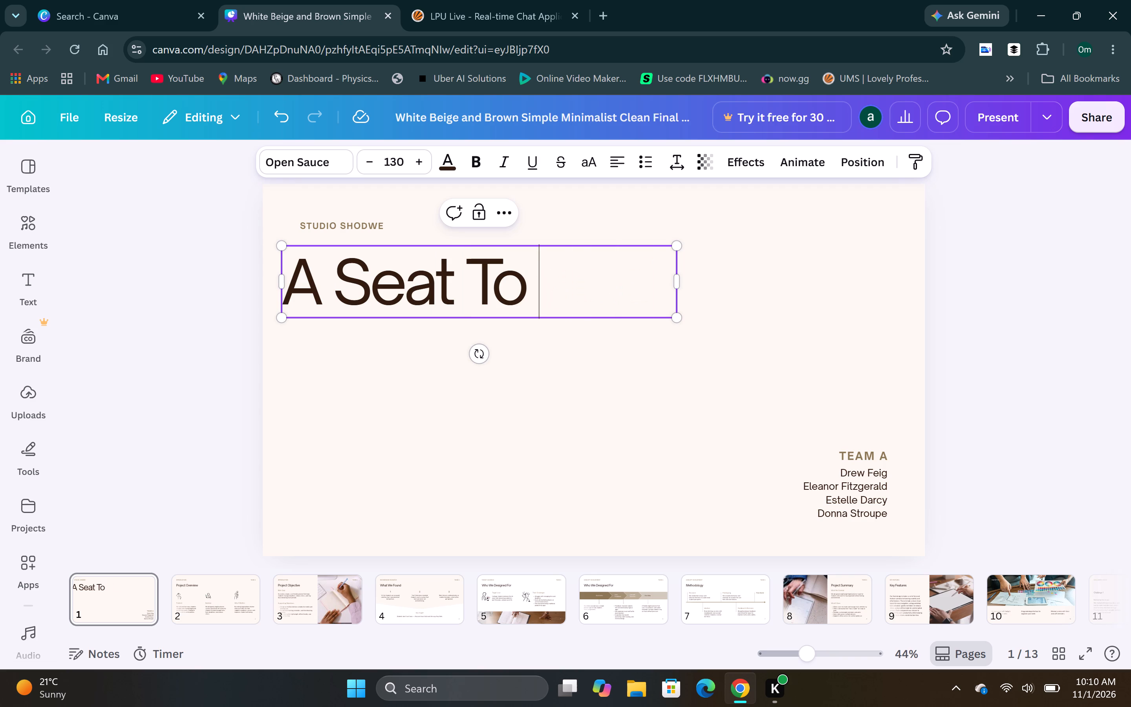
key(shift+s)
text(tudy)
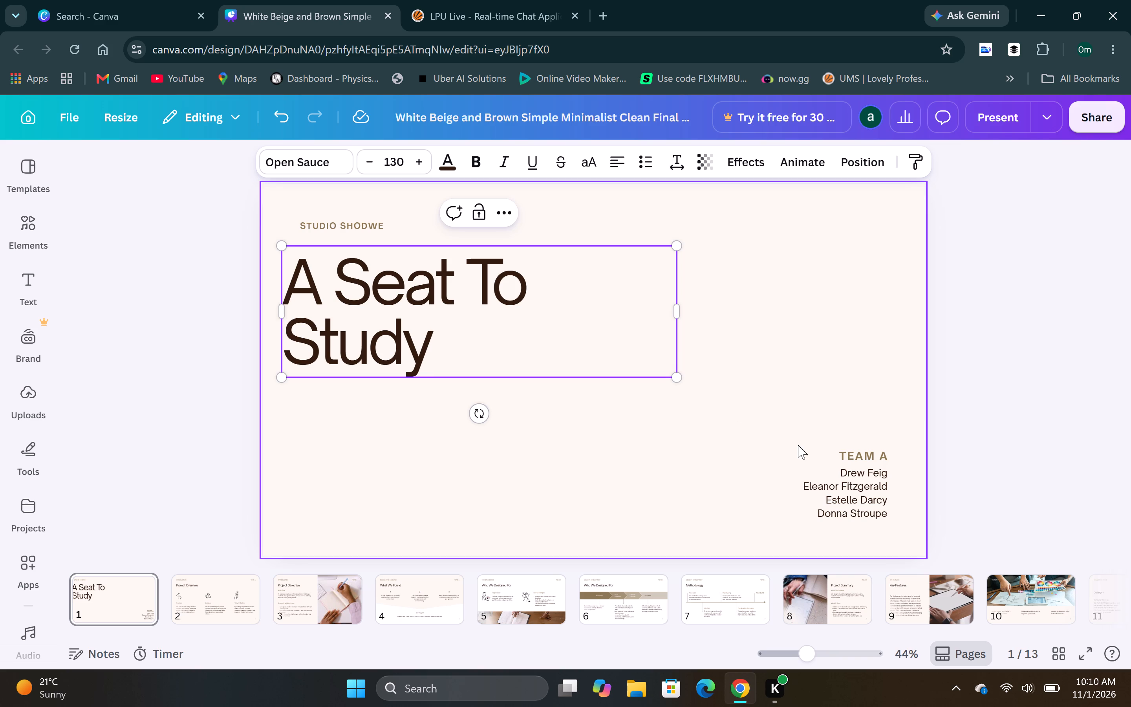
click(461, 271)
key(Return)
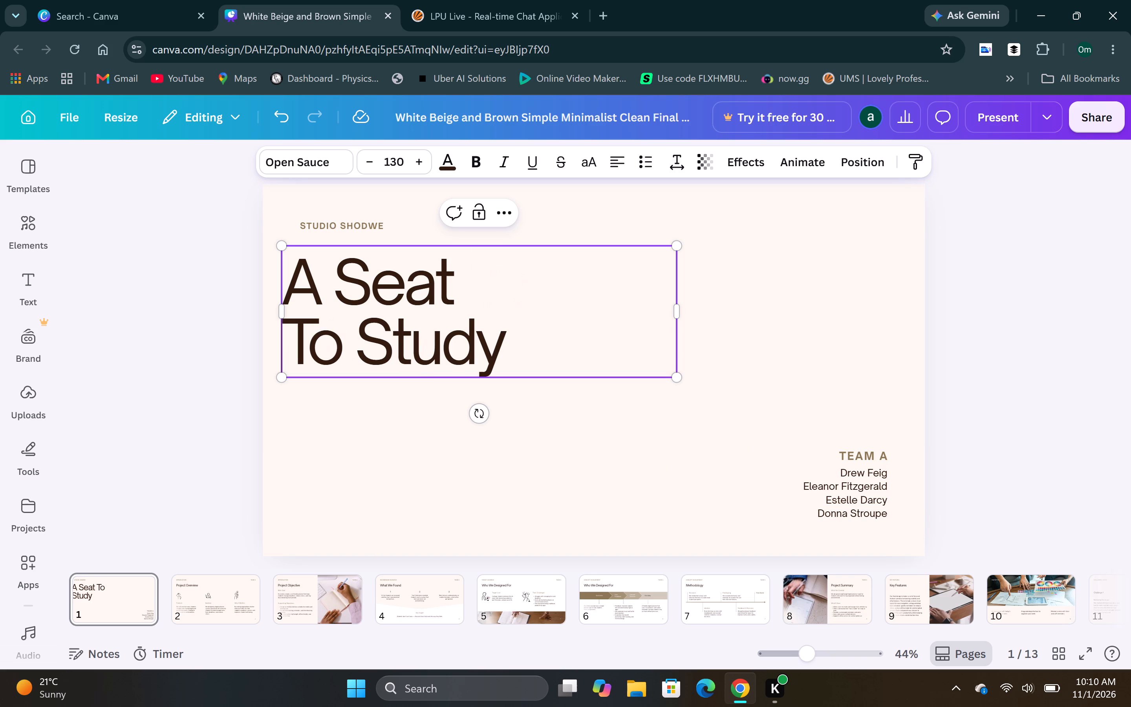
click(672, 502)
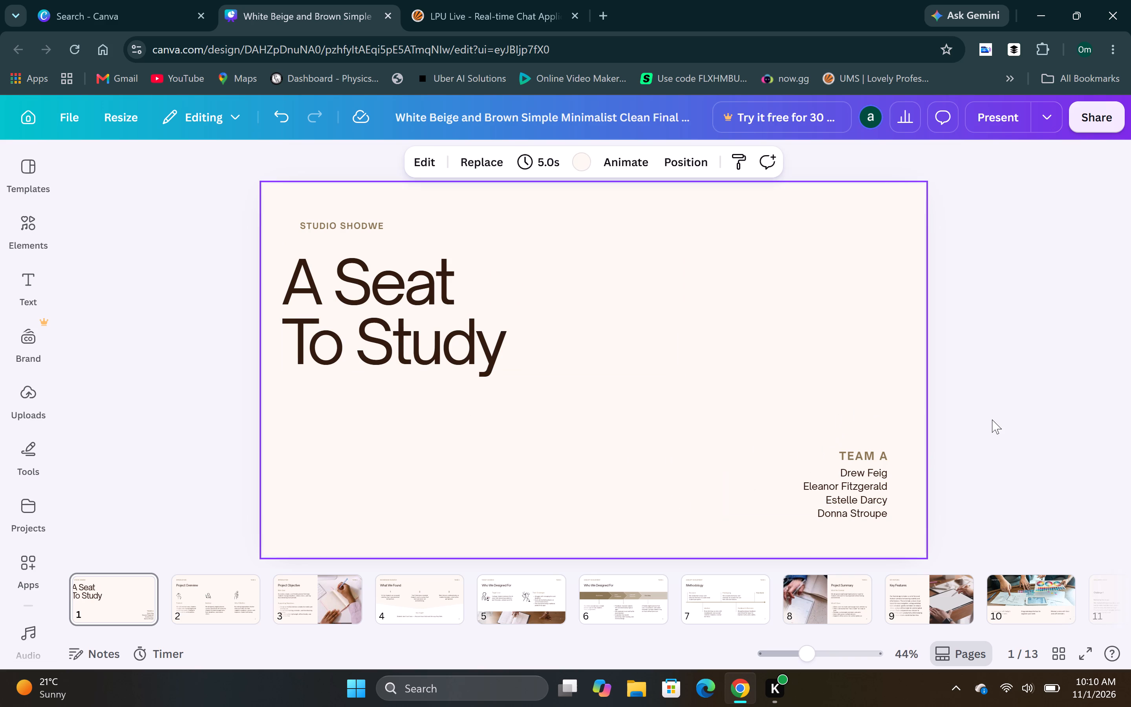
Replace the placeholder member names under TEAM A on the cover slide with the first team member's name.
click(891, 452)
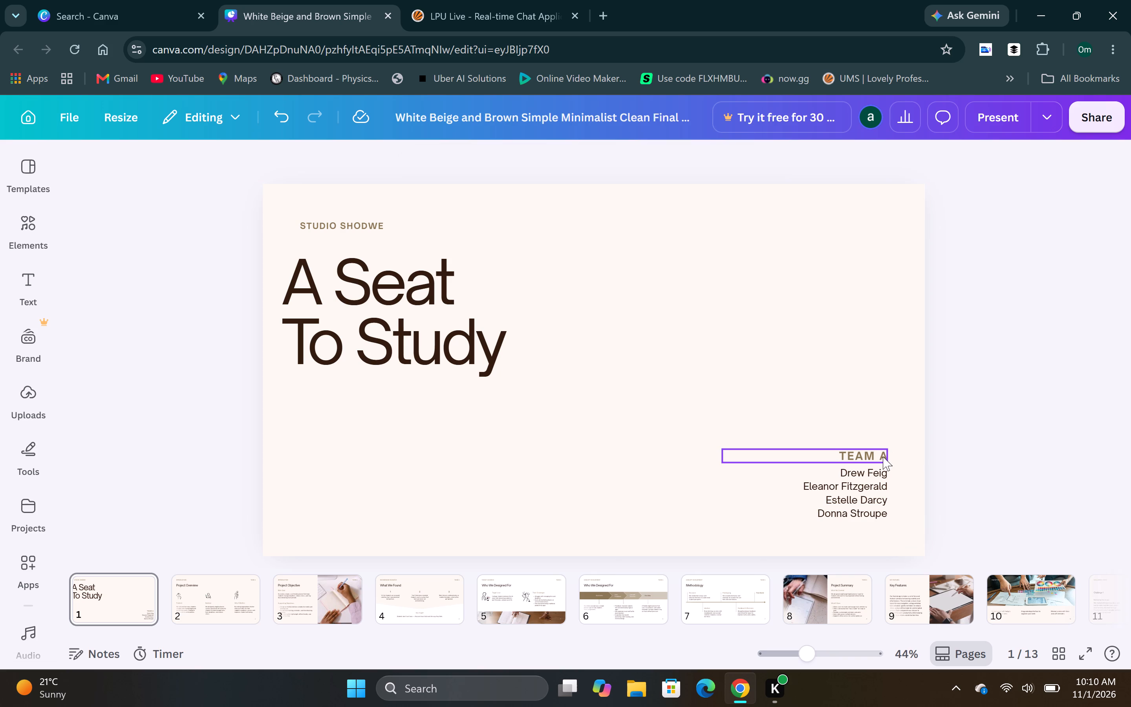
click(881, 457)
double_click(881, 457)
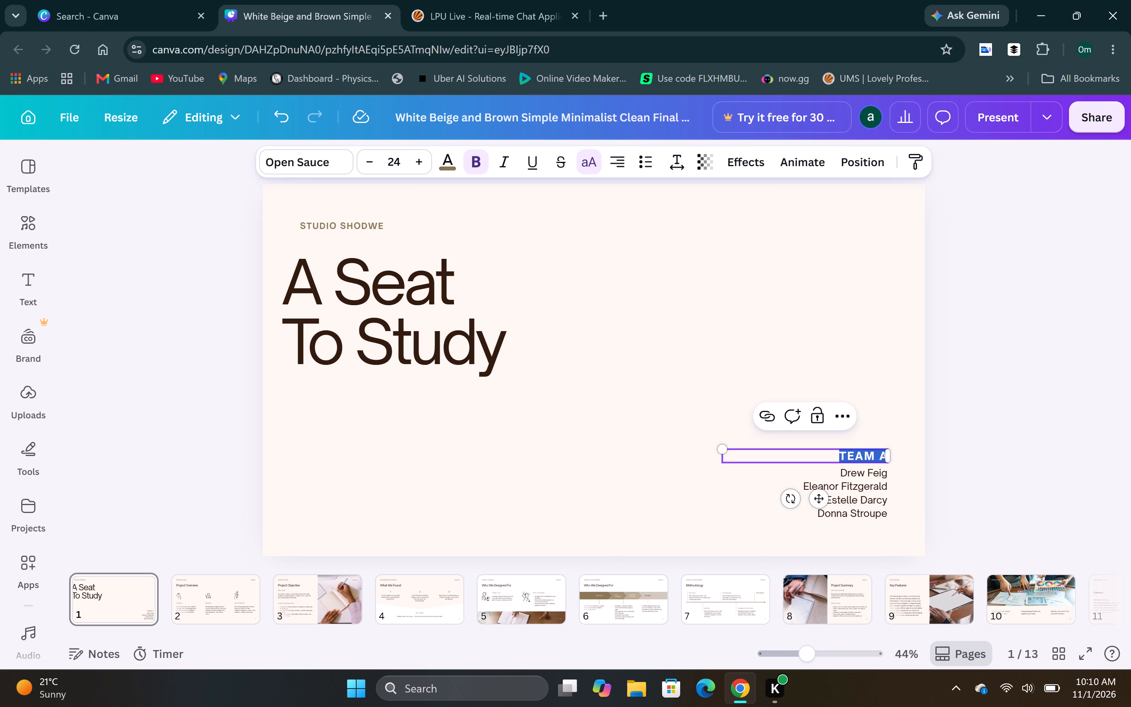
click(884, 479)
double_click(884, 479)
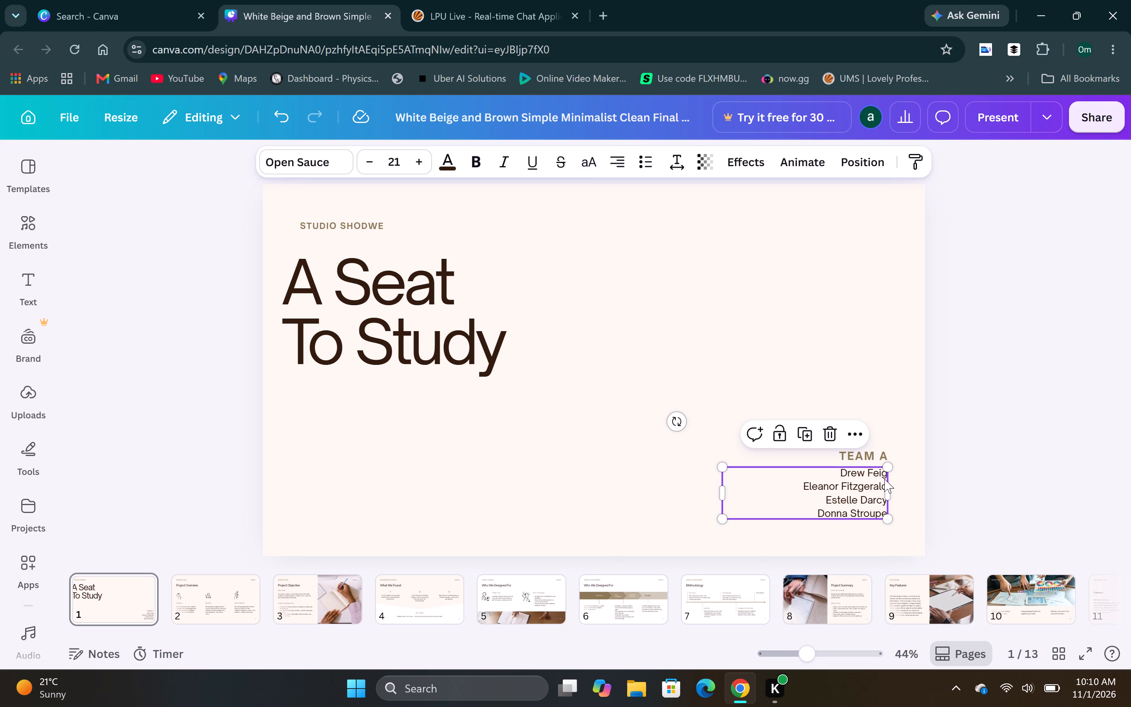
key(BackSpace)
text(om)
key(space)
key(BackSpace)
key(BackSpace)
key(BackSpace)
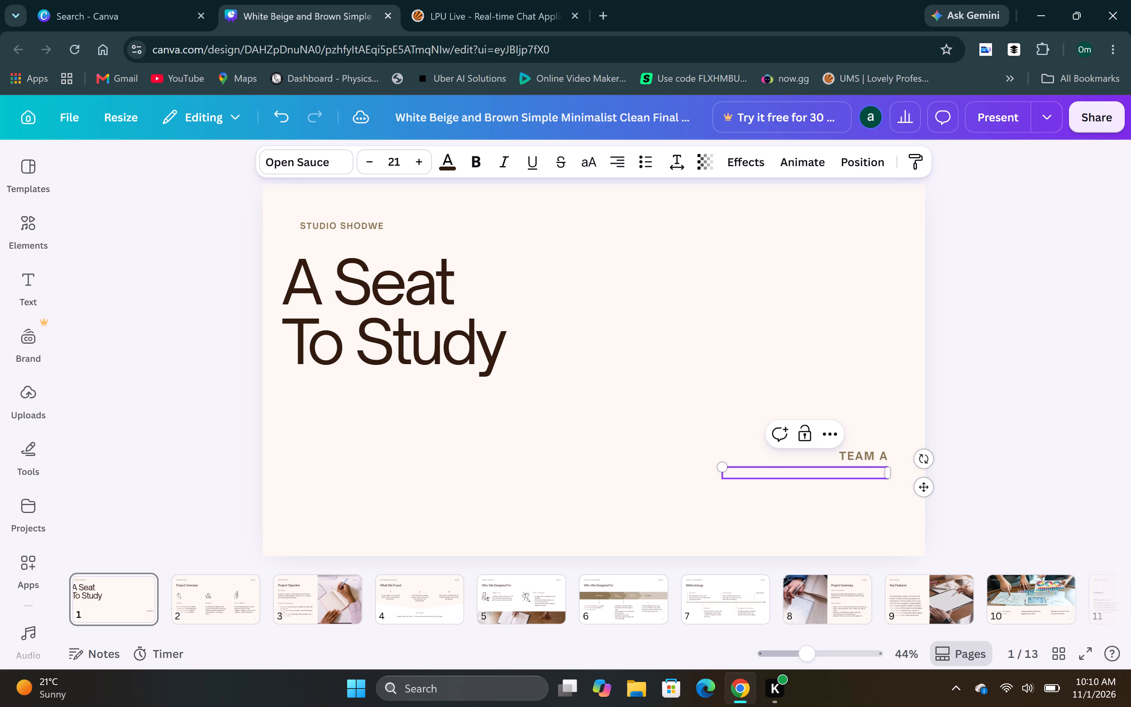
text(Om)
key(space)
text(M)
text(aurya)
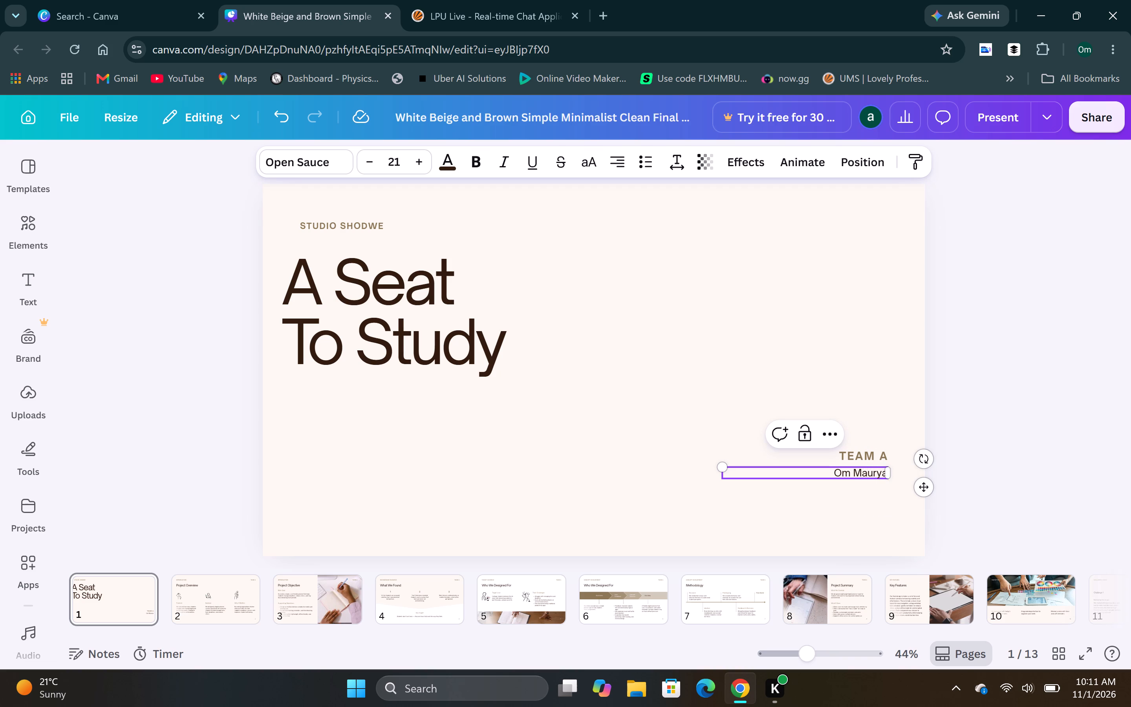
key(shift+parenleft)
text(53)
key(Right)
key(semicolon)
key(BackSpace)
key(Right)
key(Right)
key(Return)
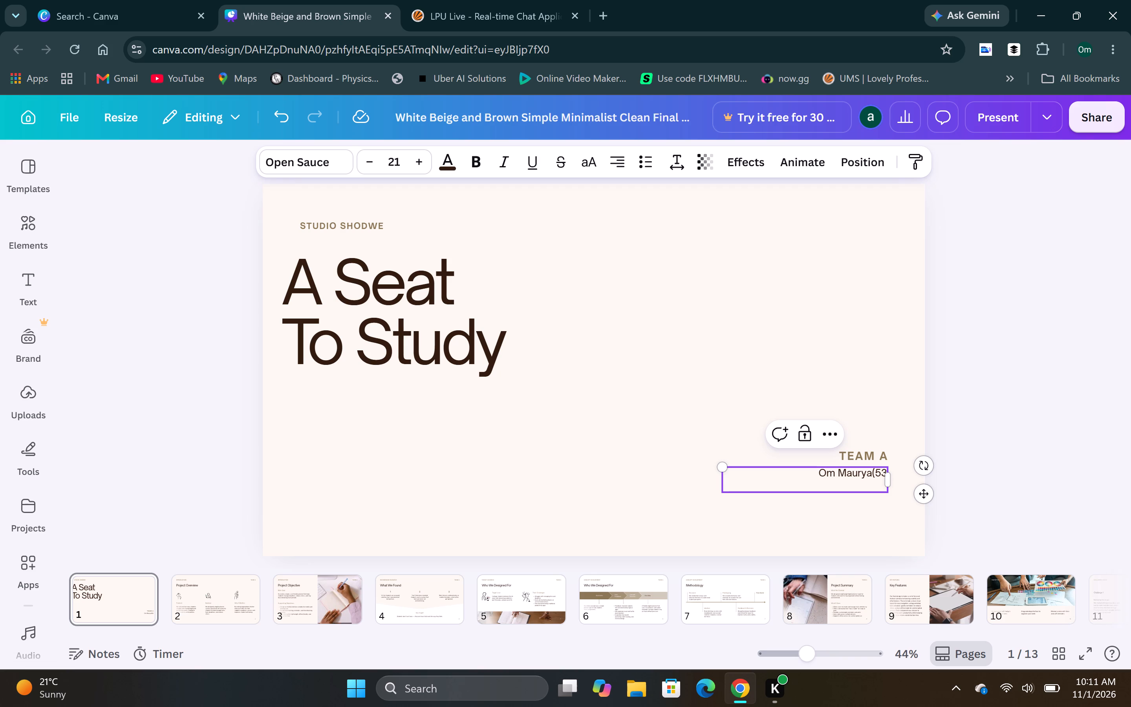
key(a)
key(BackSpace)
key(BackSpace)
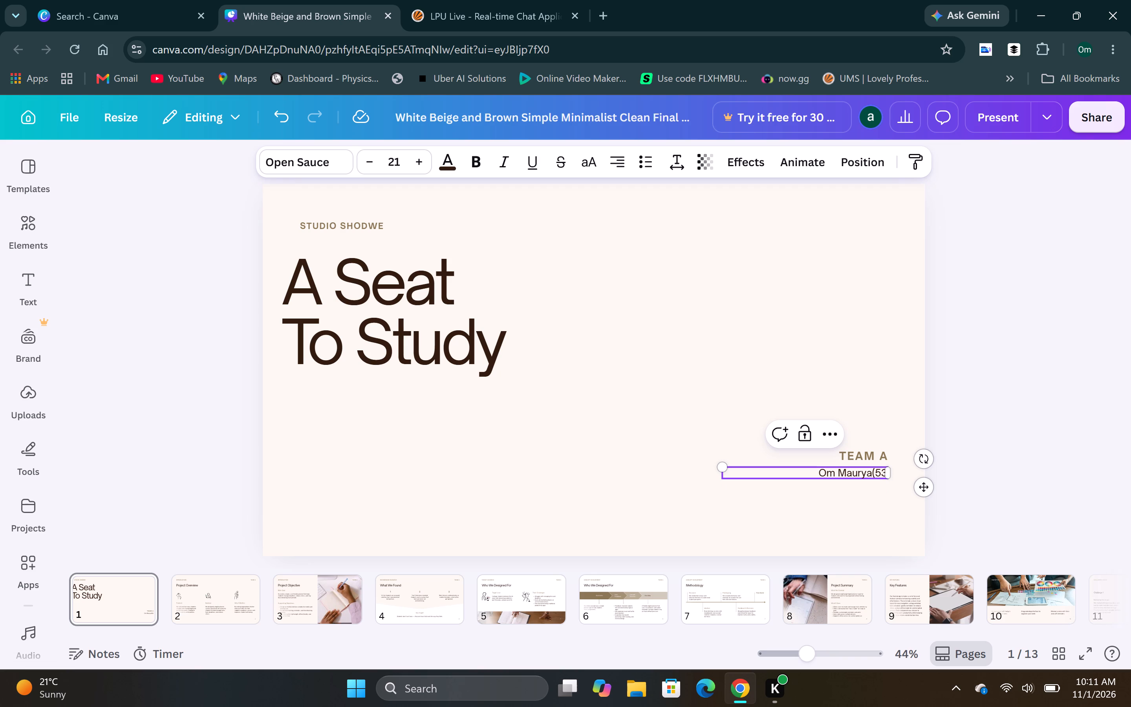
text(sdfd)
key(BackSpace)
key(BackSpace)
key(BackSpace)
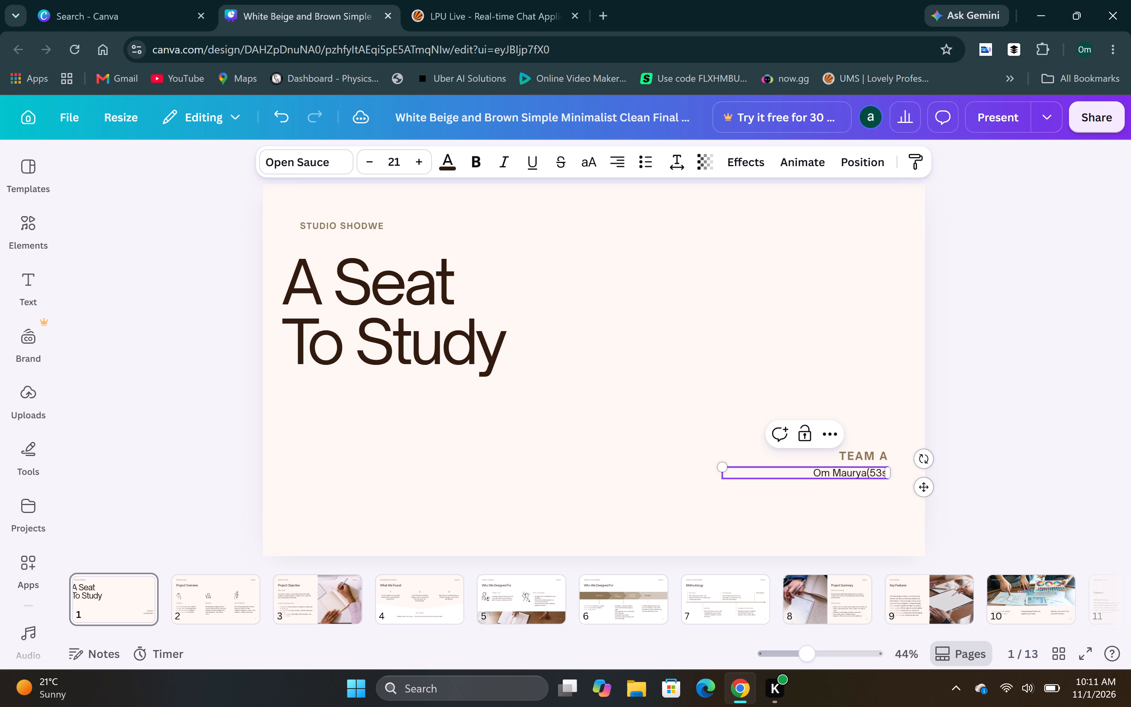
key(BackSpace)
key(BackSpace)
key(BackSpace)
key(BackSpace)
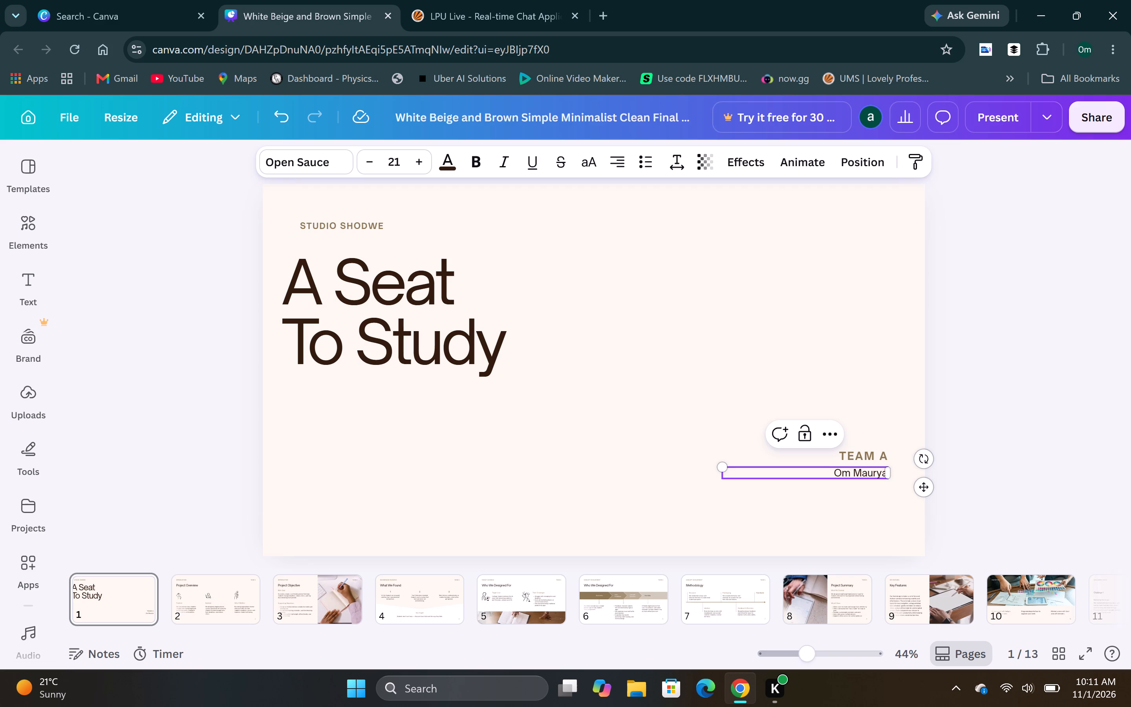
Append the number 53 in parentheses directly after the first team member's name.
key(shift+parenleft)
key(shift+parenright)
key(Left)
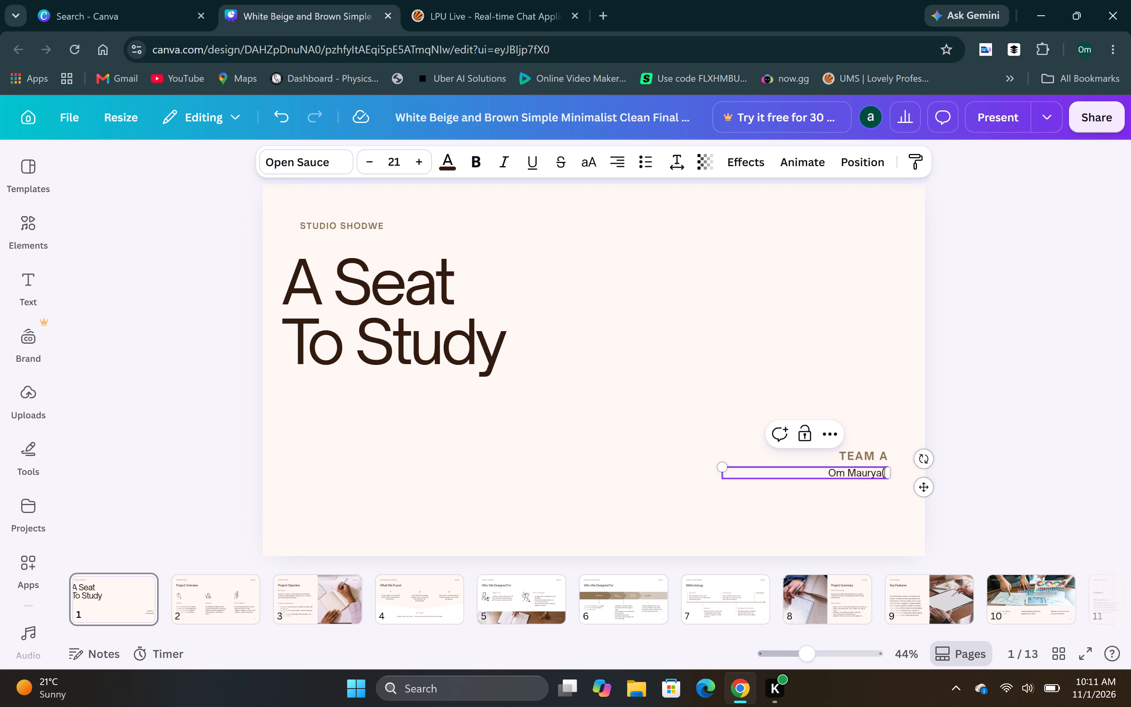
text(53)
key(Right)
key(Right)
Add the second team member's name with 35 in parentheses on the line below, and start a third line.
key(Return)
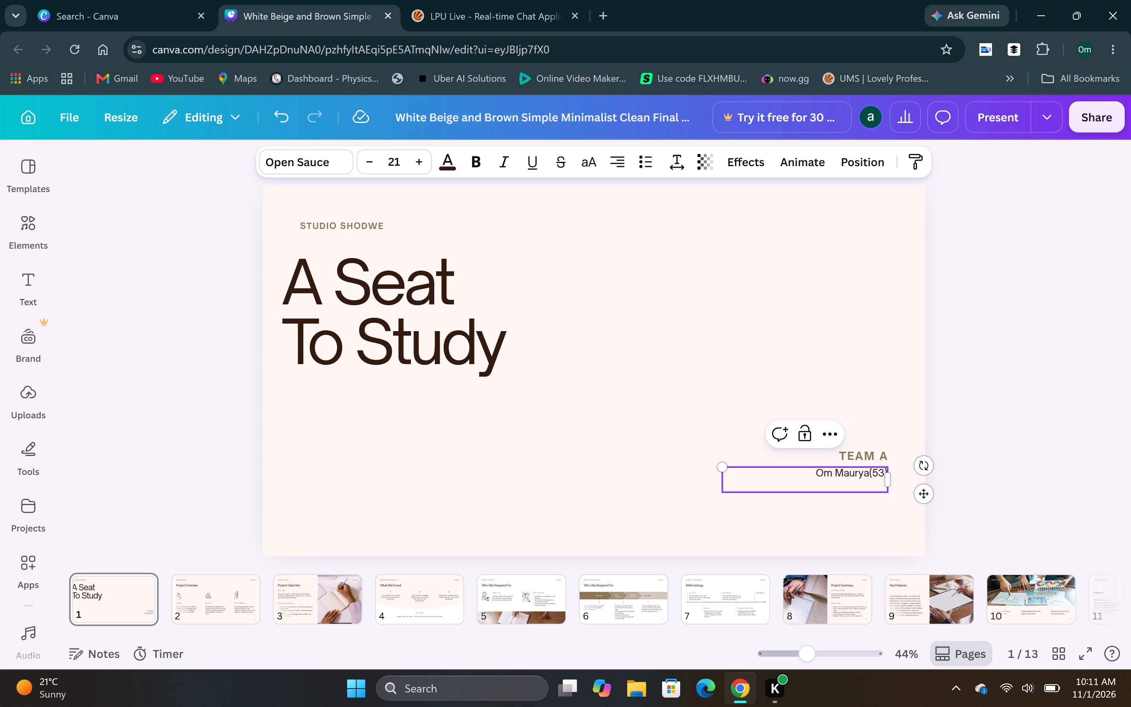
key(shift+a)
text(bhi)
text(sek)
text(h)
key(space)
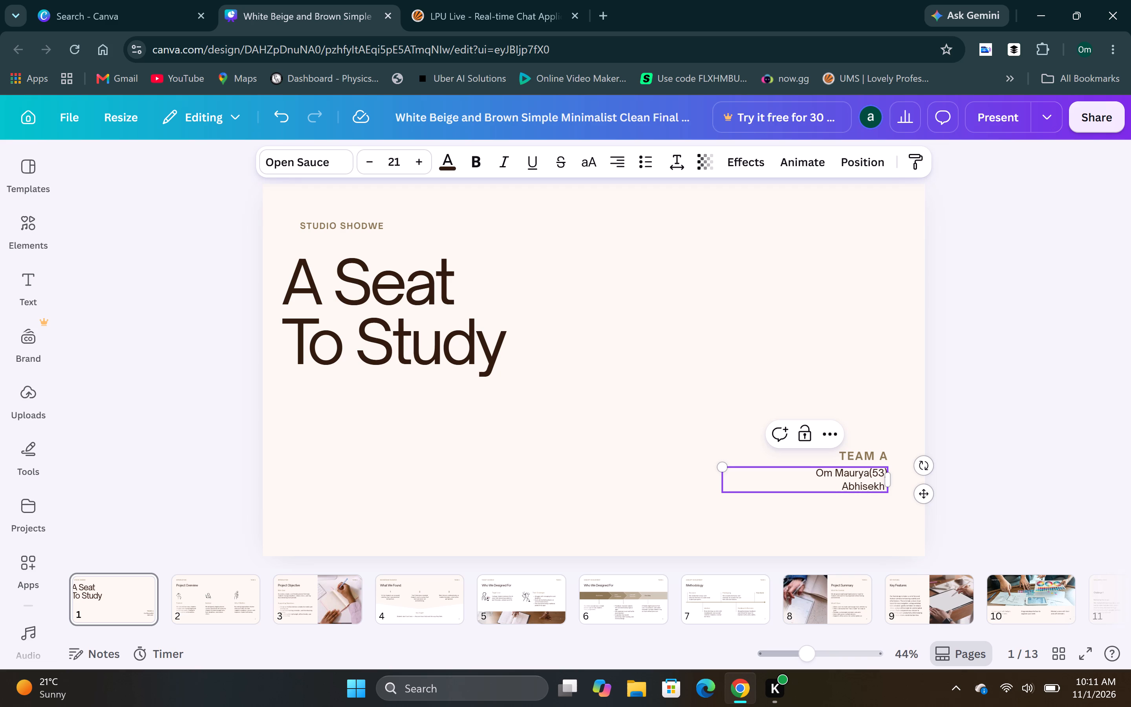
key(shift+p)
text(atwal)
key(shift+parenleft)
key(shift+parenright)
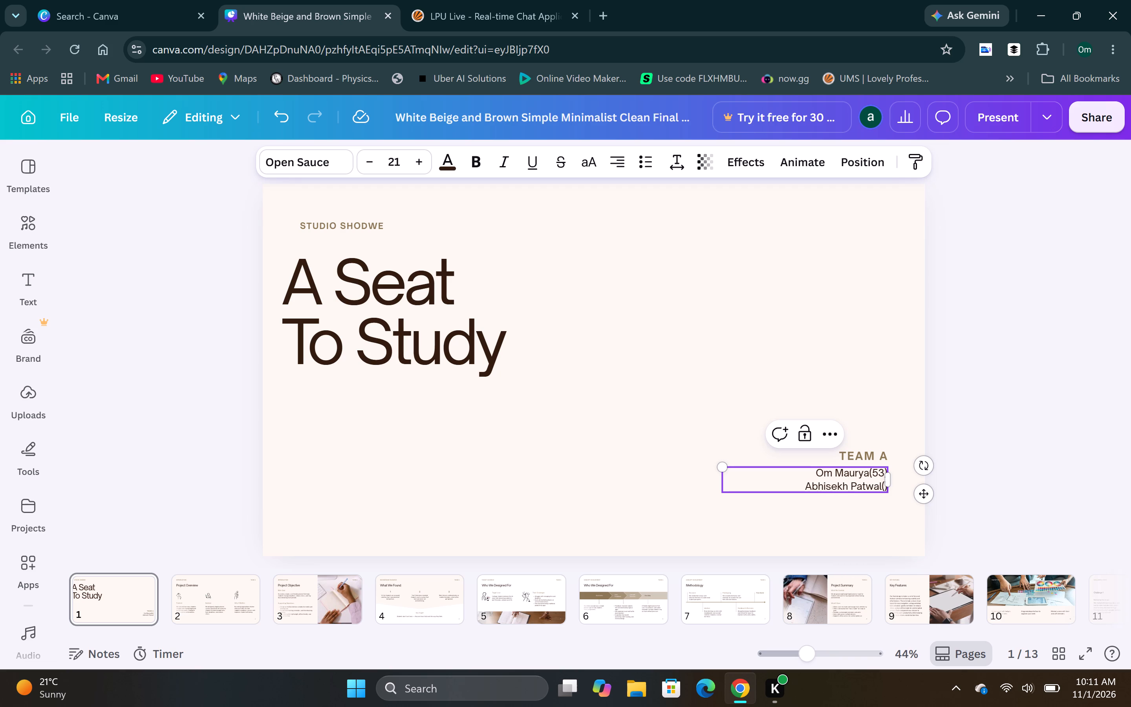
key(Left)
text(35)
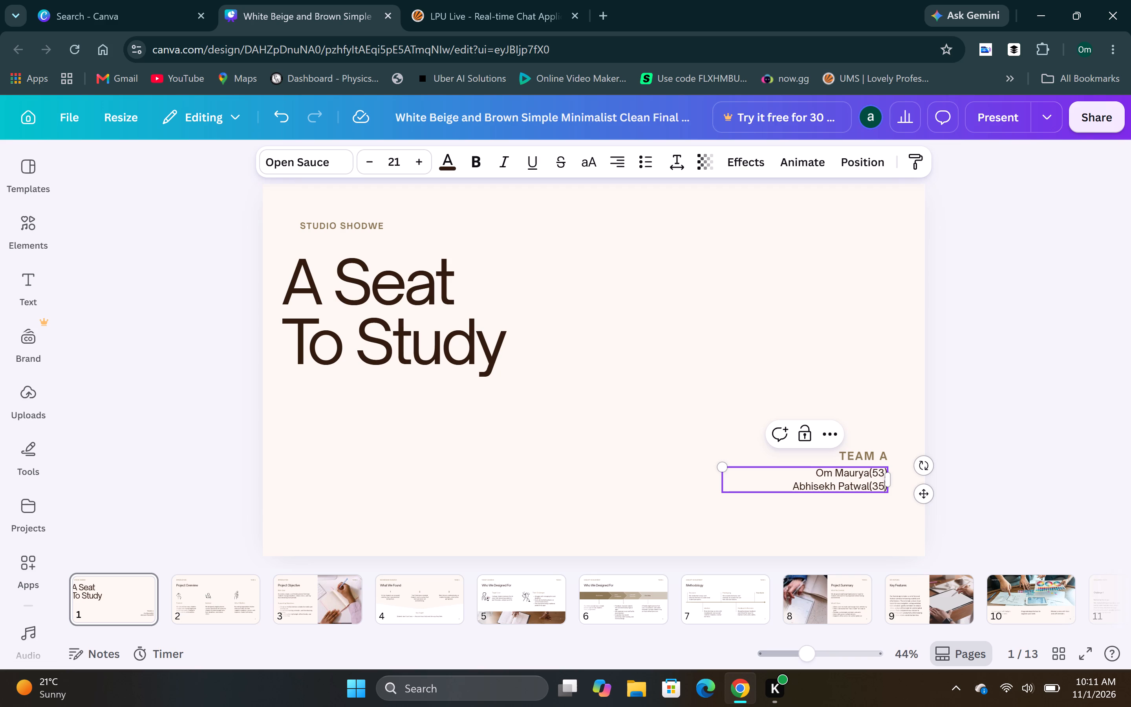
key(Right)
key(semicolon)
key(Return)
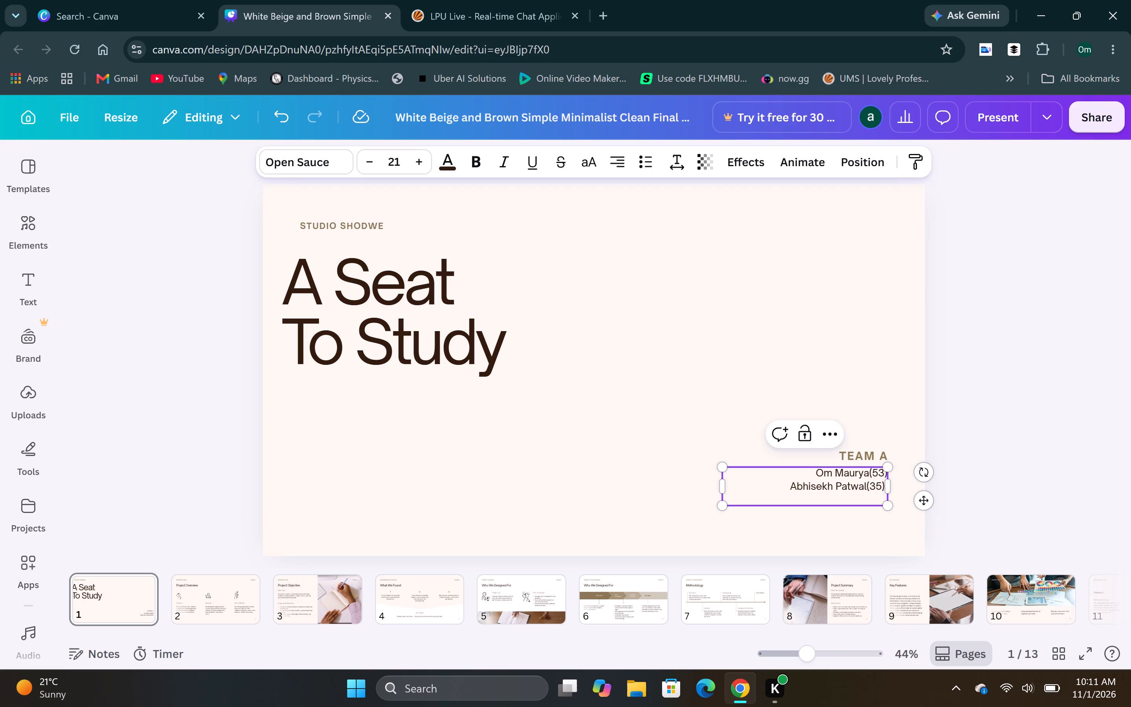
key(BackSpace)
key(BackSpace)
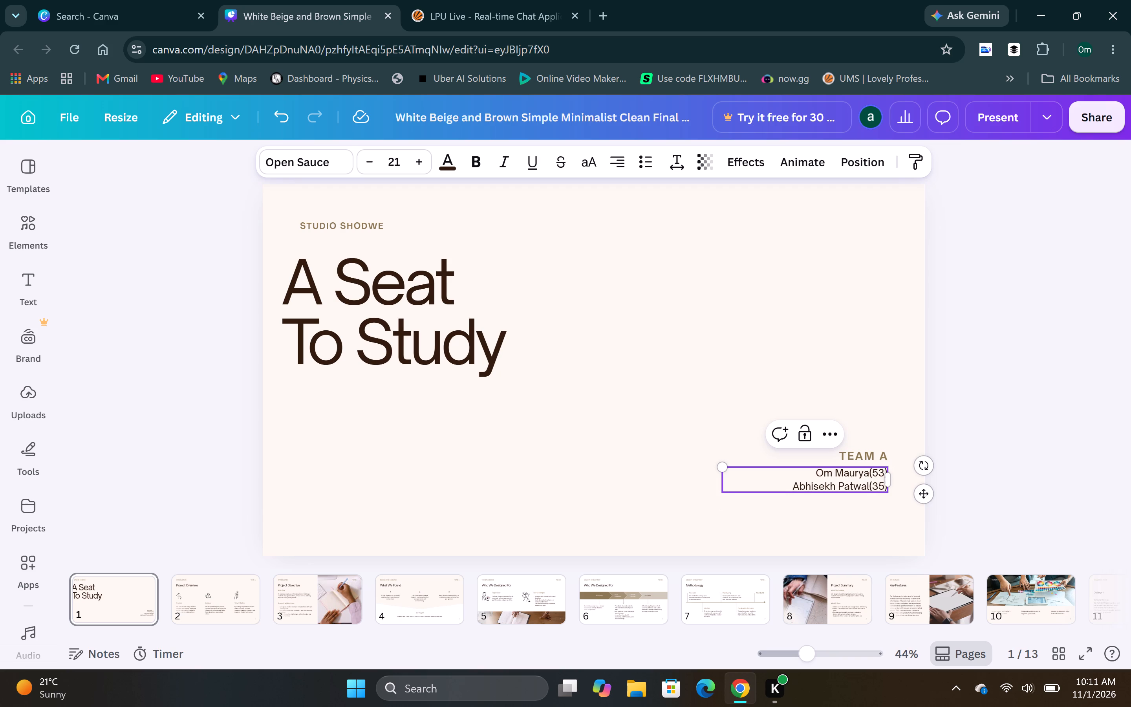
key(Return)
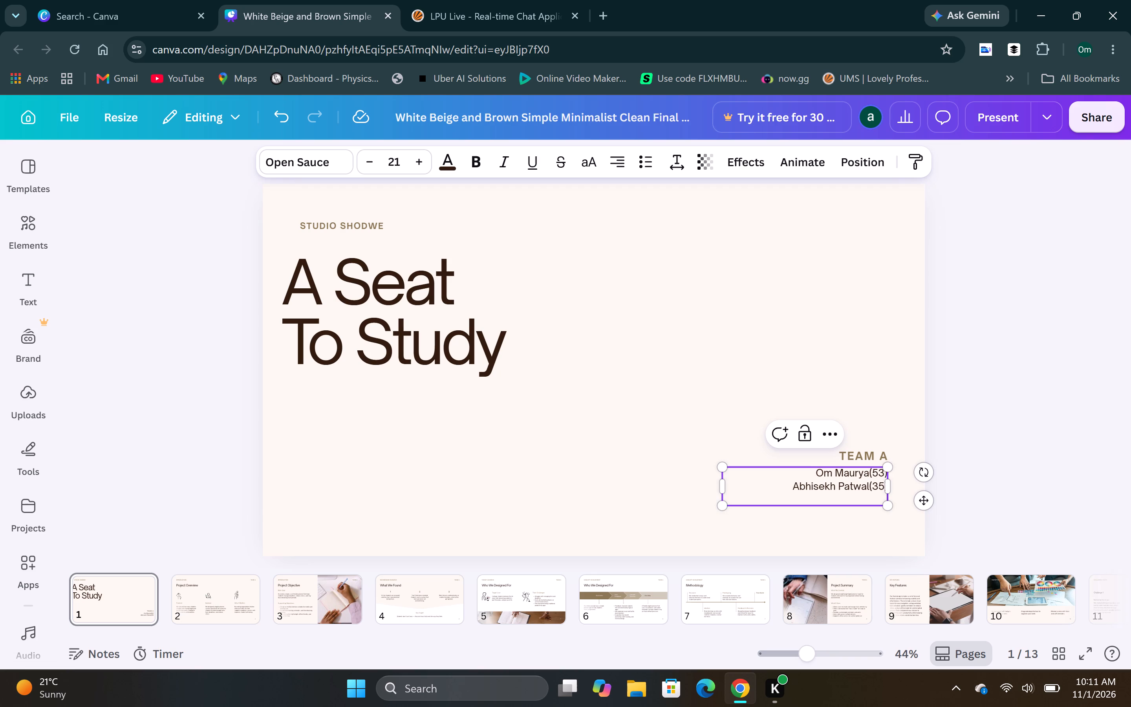
Enter the third team member's name on the third line under TEAM A, followed directly by 22 in parentheses.
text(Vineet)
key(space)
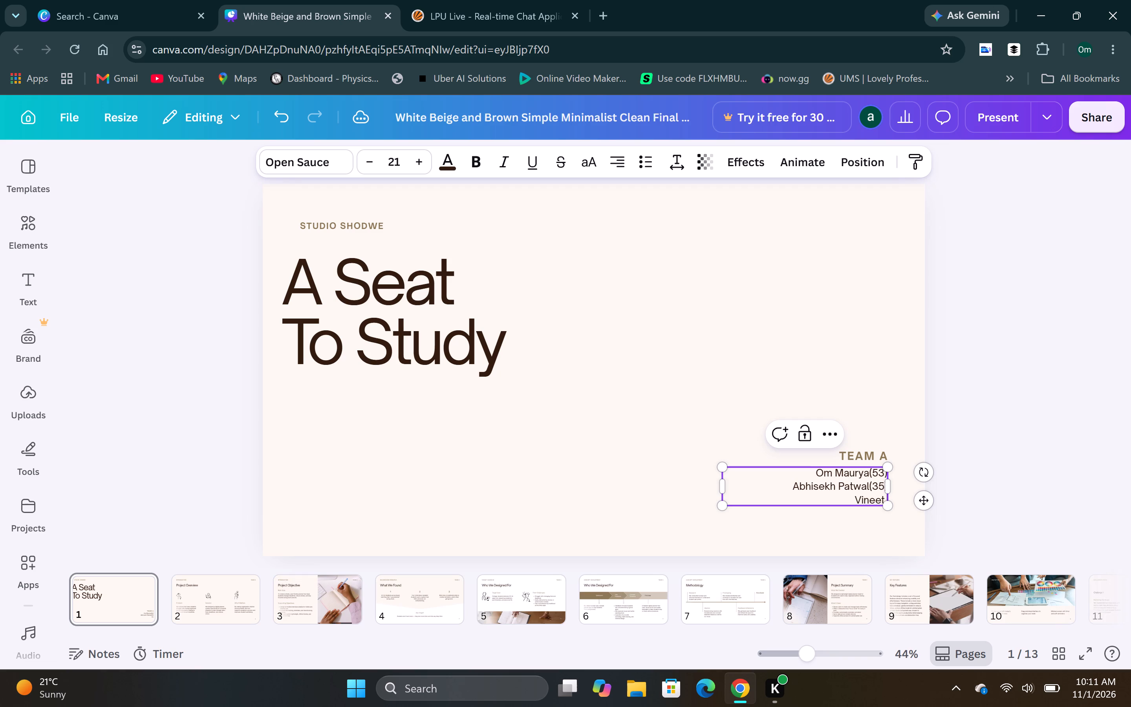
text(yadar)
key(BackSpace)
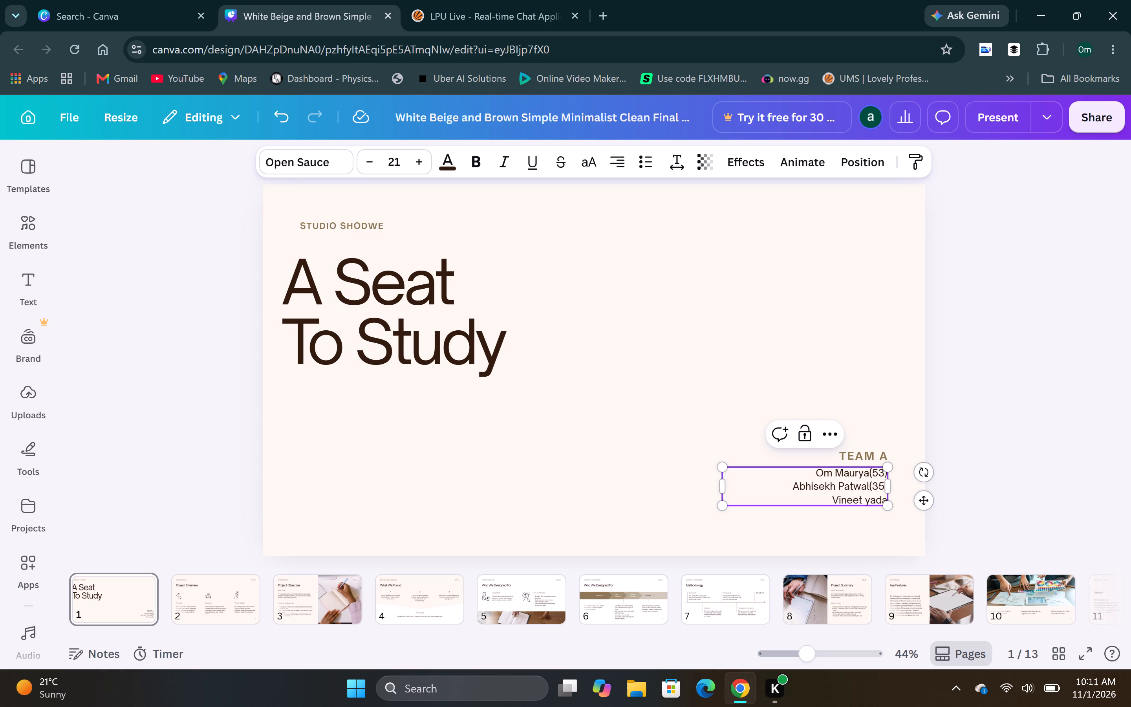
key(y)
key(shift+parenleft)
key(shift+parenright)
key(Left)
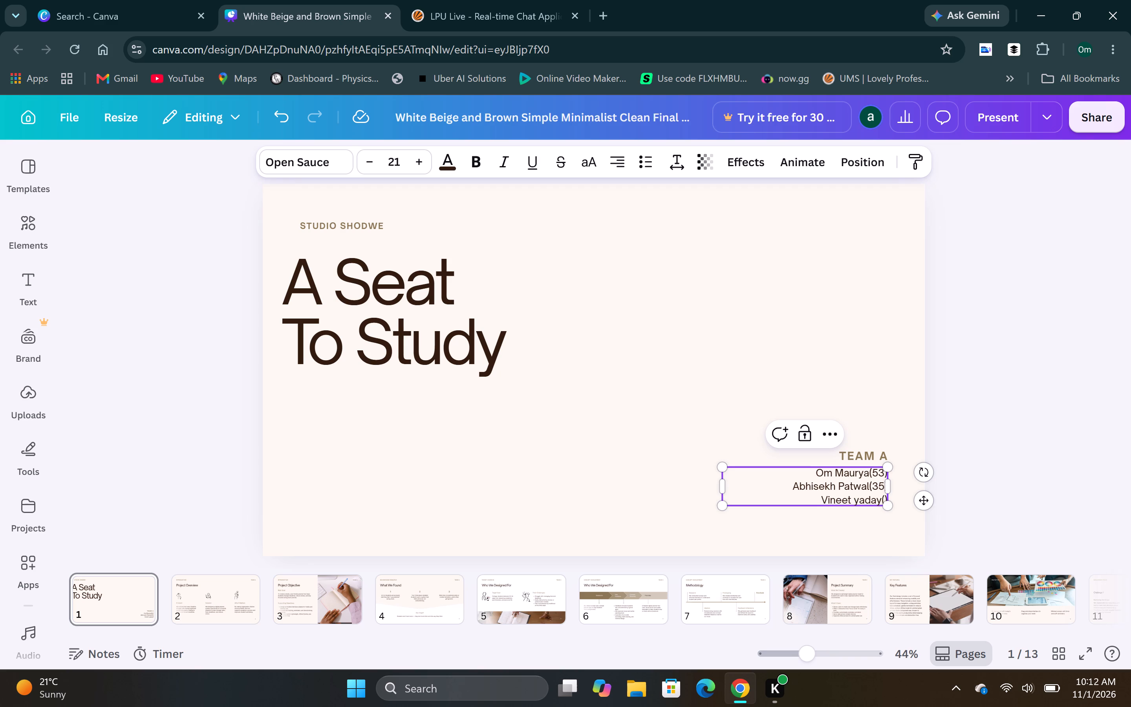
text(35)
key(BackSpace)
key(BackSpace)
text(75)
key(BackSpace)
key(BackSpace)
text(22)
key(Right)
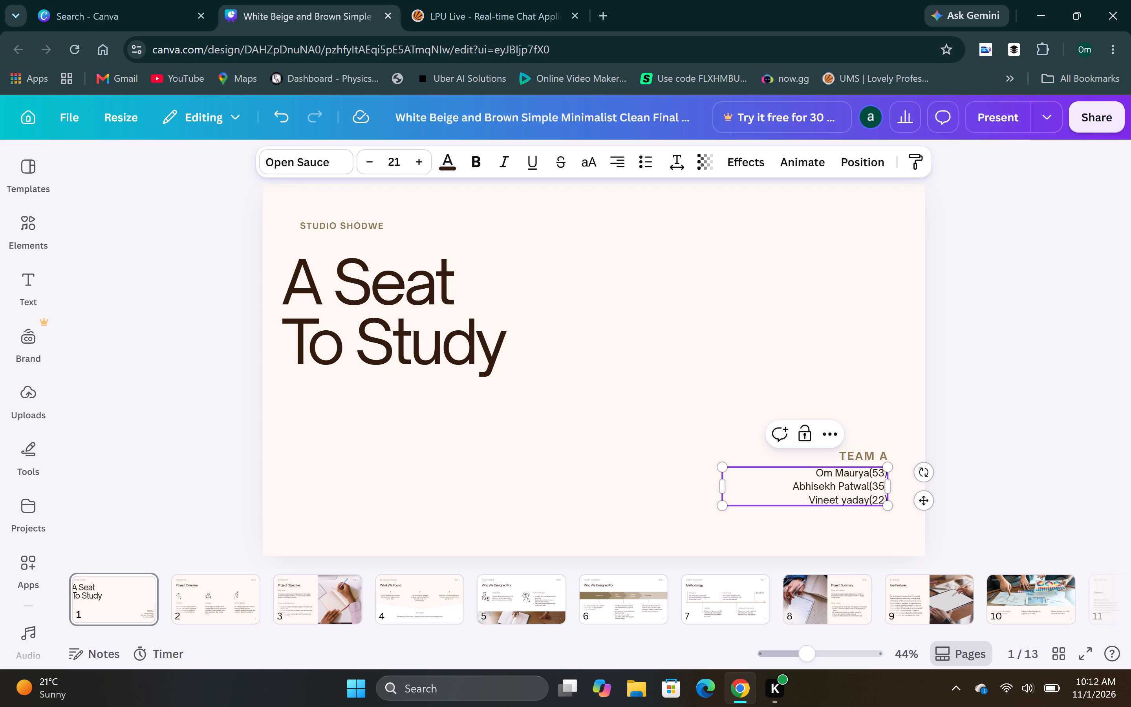
Add the fourth team member's name on a new line below, followed directly by 9 in parentheses.
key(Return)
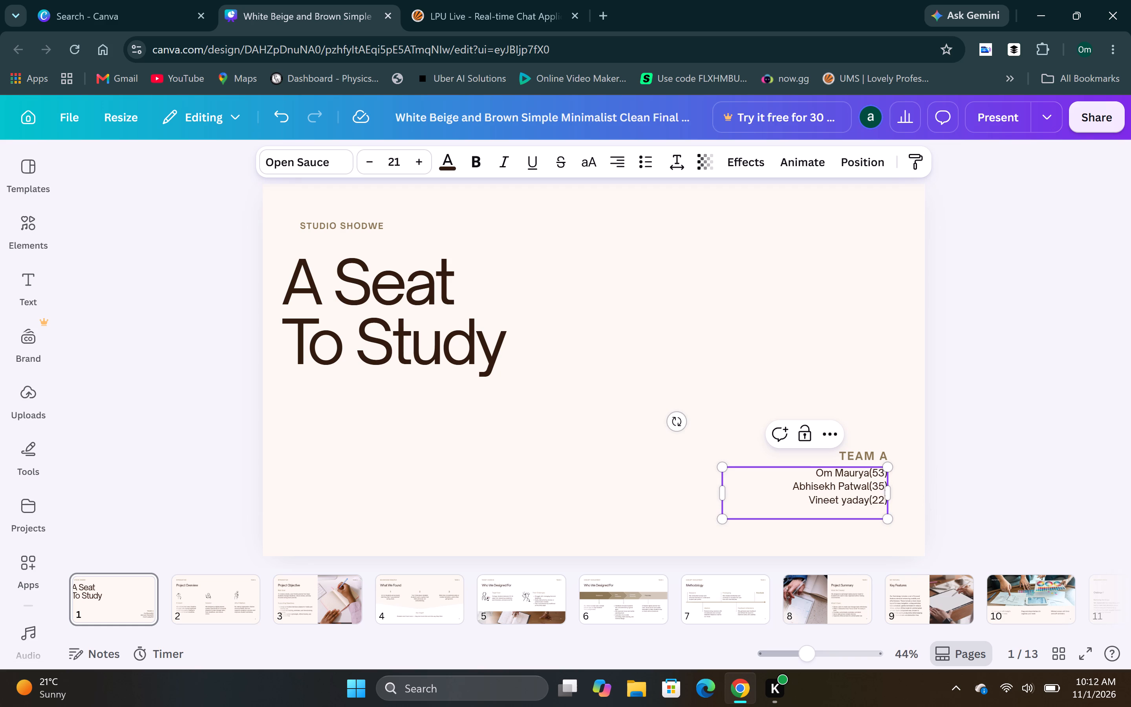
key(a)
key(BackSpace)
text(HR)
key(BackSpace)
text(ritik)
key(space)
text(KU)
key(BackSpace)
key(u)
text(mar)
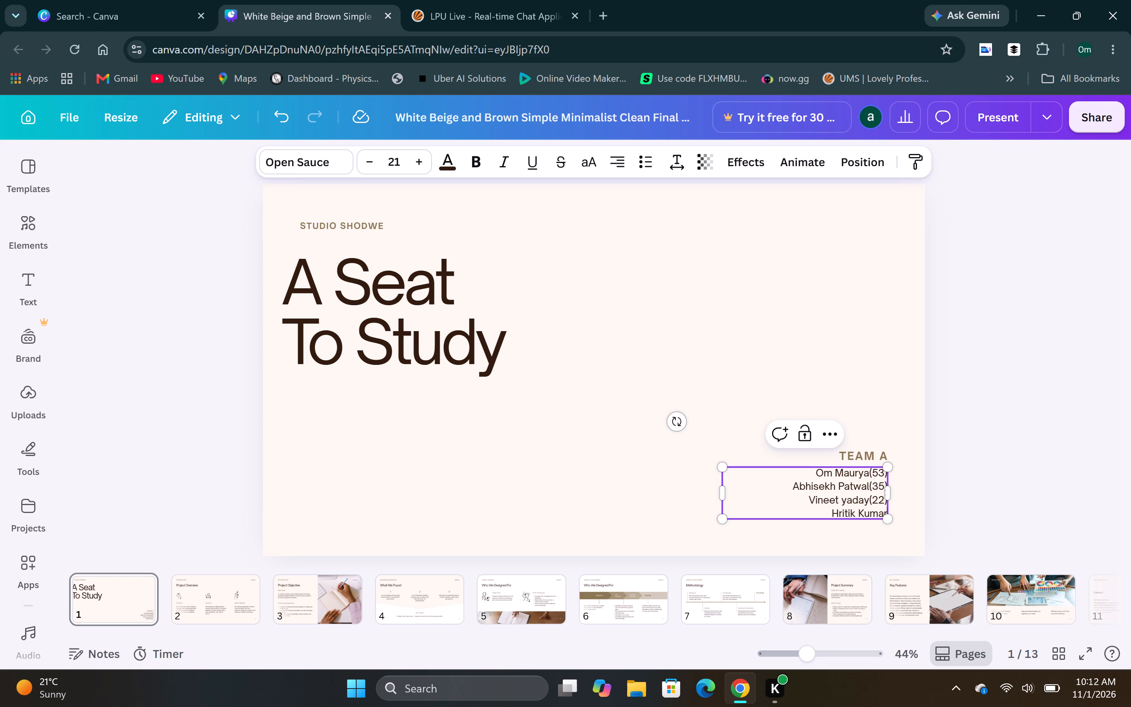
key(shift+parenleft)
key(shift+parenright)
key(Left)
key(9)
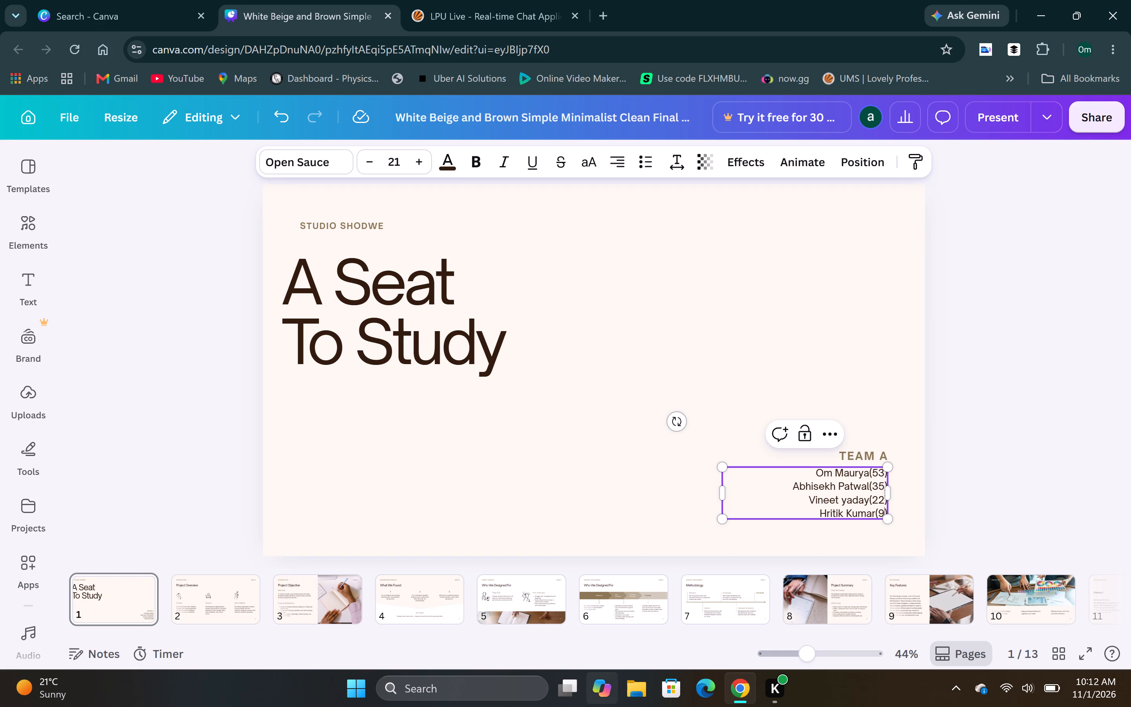
Replace the "STUDIO SHODWE" label above the cover slide's title with "DESIGN".
click(354, 223)
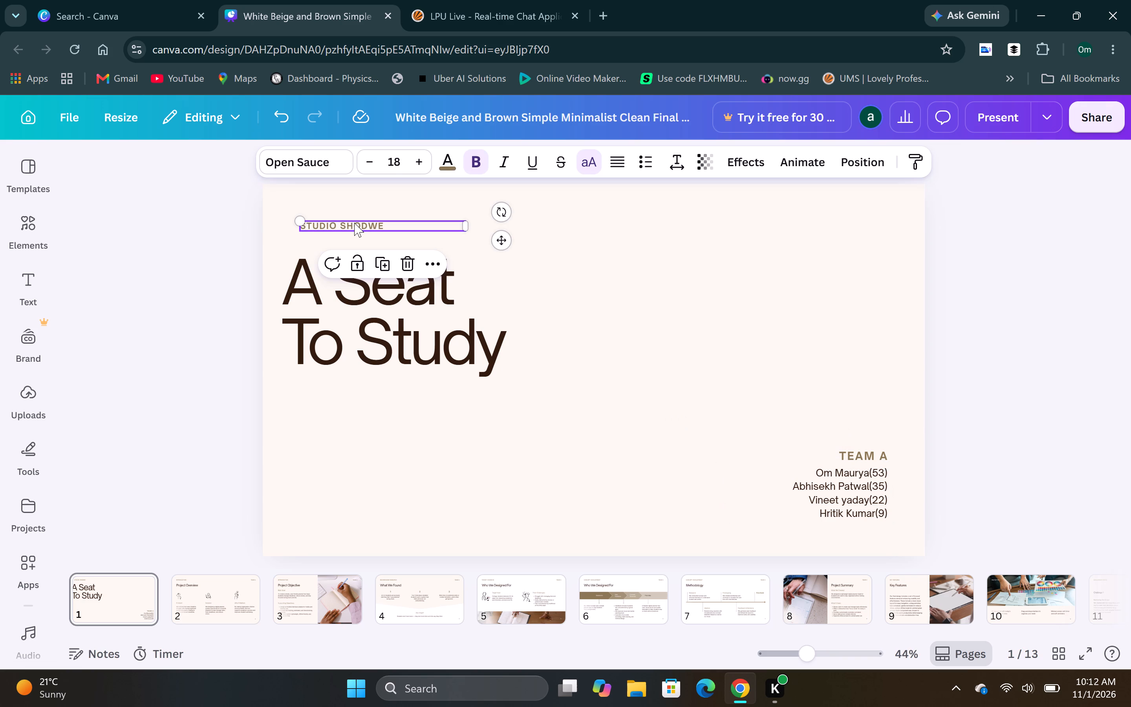
click(387, 222)
click(387, 222)
key(BackSpace)
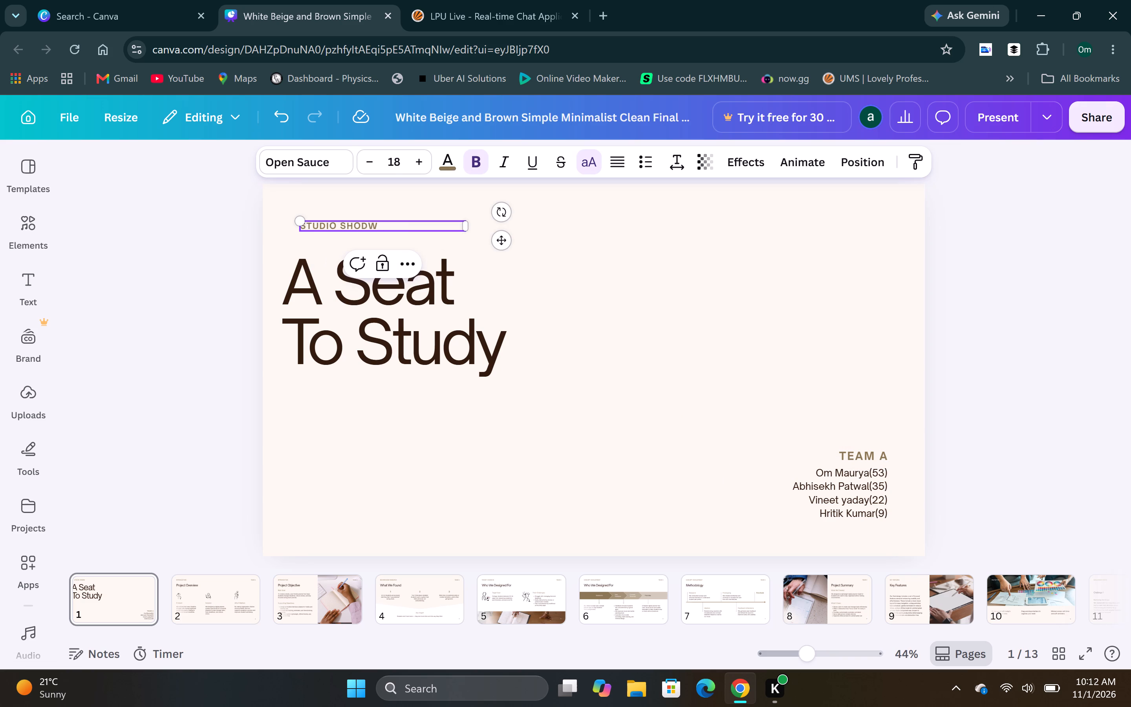
click(387, 222)
key(BackSpace)
key(BackSpace)
key(BackSpace)
key(BackSpace)
key(BackSpace)
key(BackSpace)
key(BackSpace)
key(BackSpace)
key(BackSpace)
key(BackSpace)
key(BackSpace)
key(BackSpace)
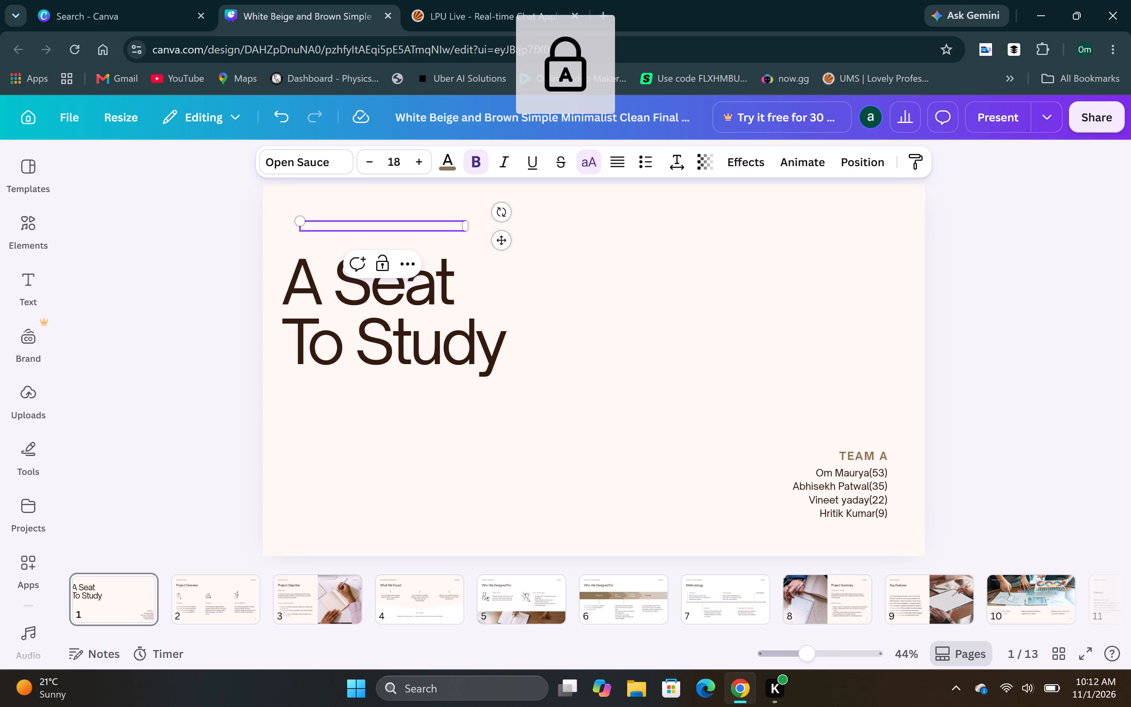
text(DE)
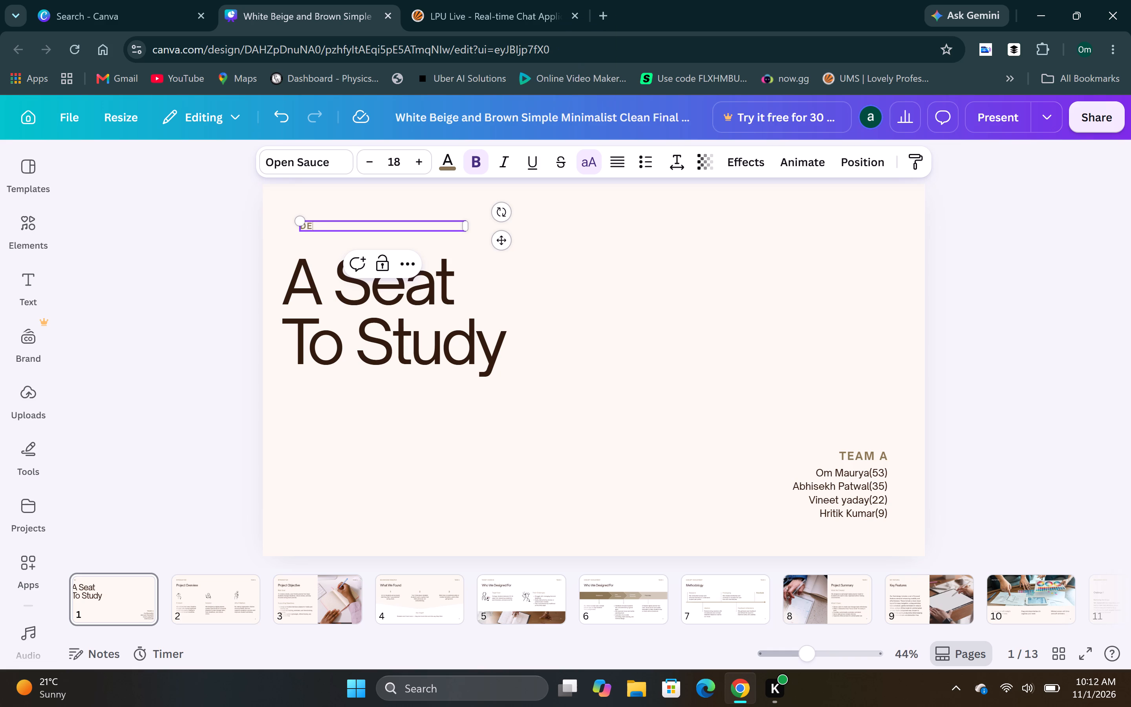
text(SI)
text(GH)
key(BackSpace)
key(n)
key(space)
Complete the label above the cover slide's title by adding "THINKING" after "DESIGN".
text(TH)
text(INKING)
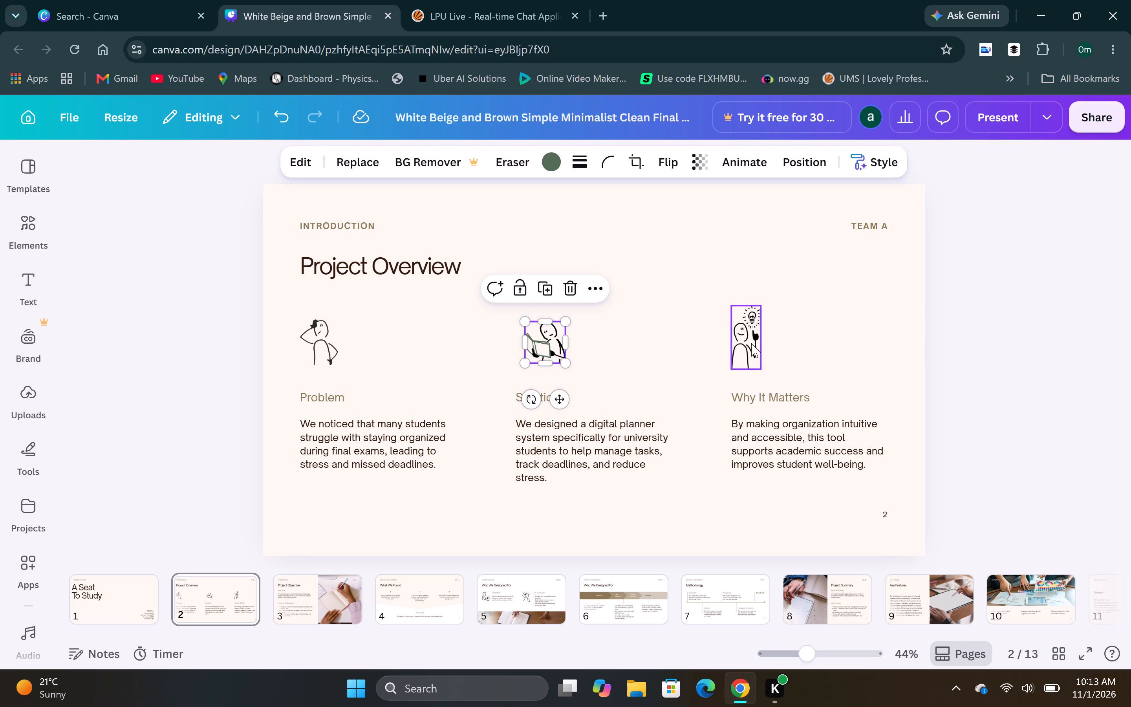
Move the illustration above "Why It Matters" on the Project Overview slide so it lines up vertically with the other two illustrations.
drag(751, 343, 761, 348)
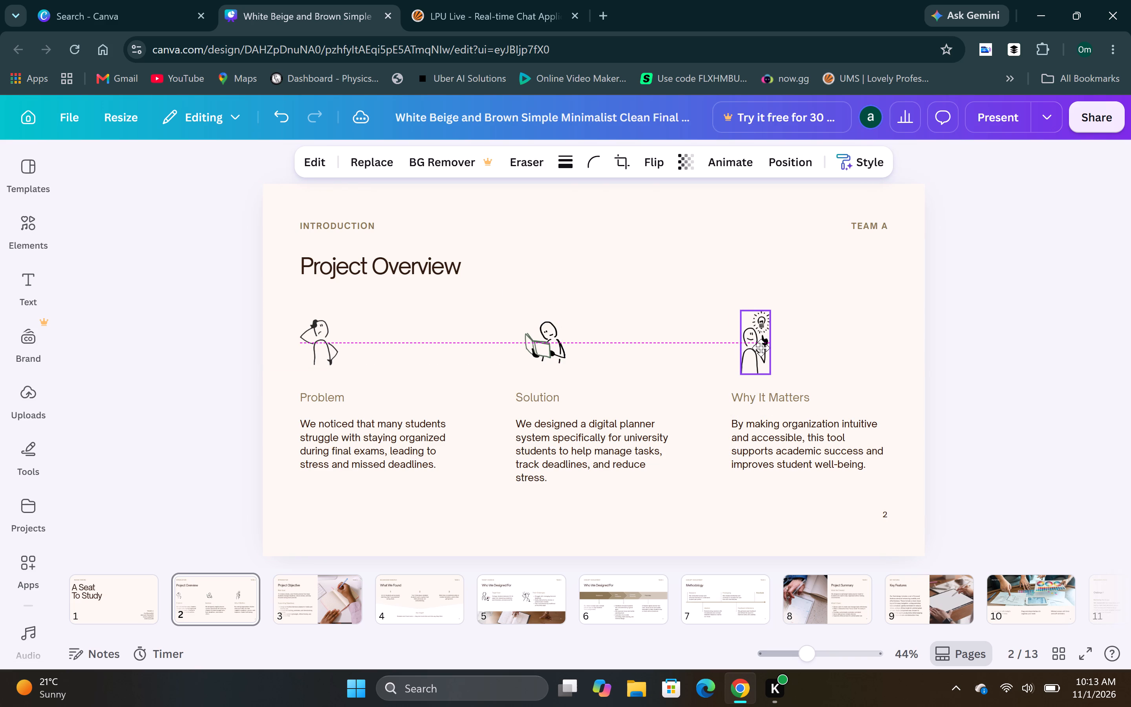
drag(761, 348, 760, 348)
click(1076, 342)
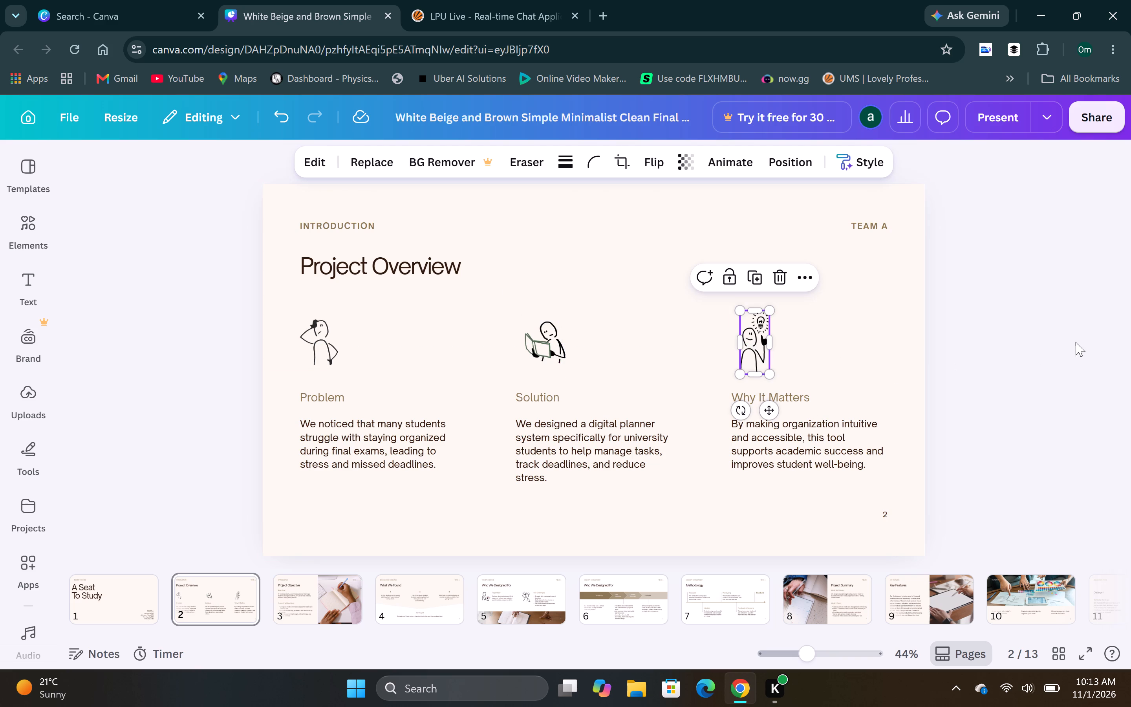
click(320, 436)
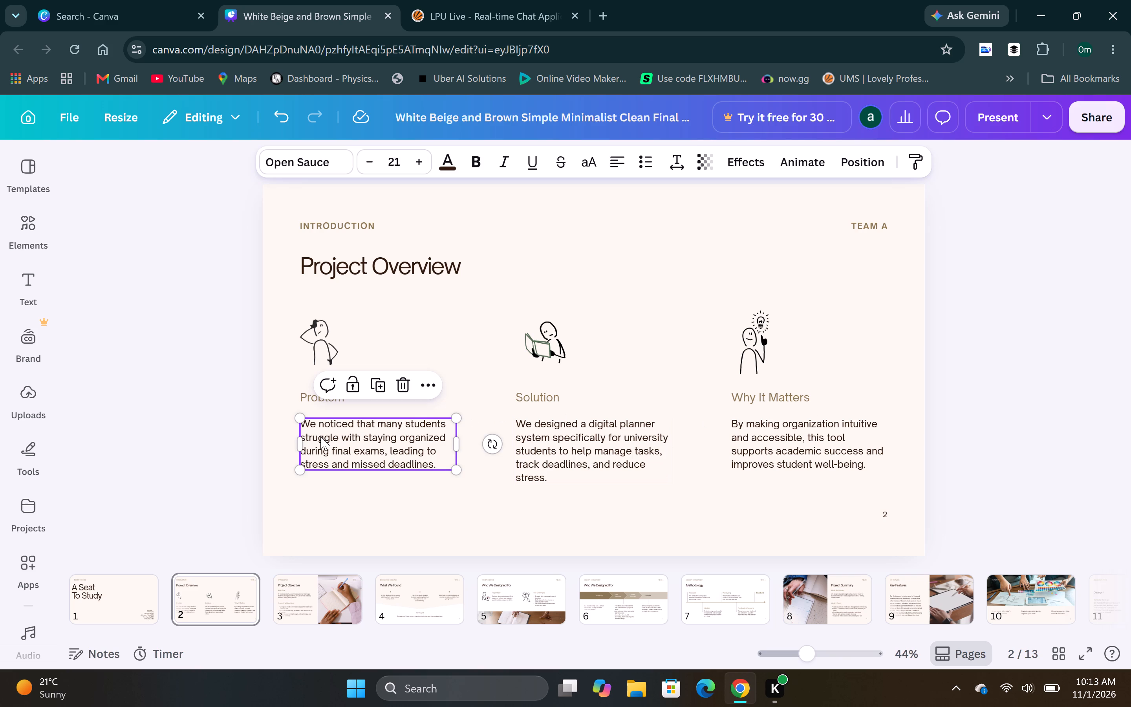
On slide 4, What We Found, move the first finding's text and its number 1 slightly lower.
click(316, 599)
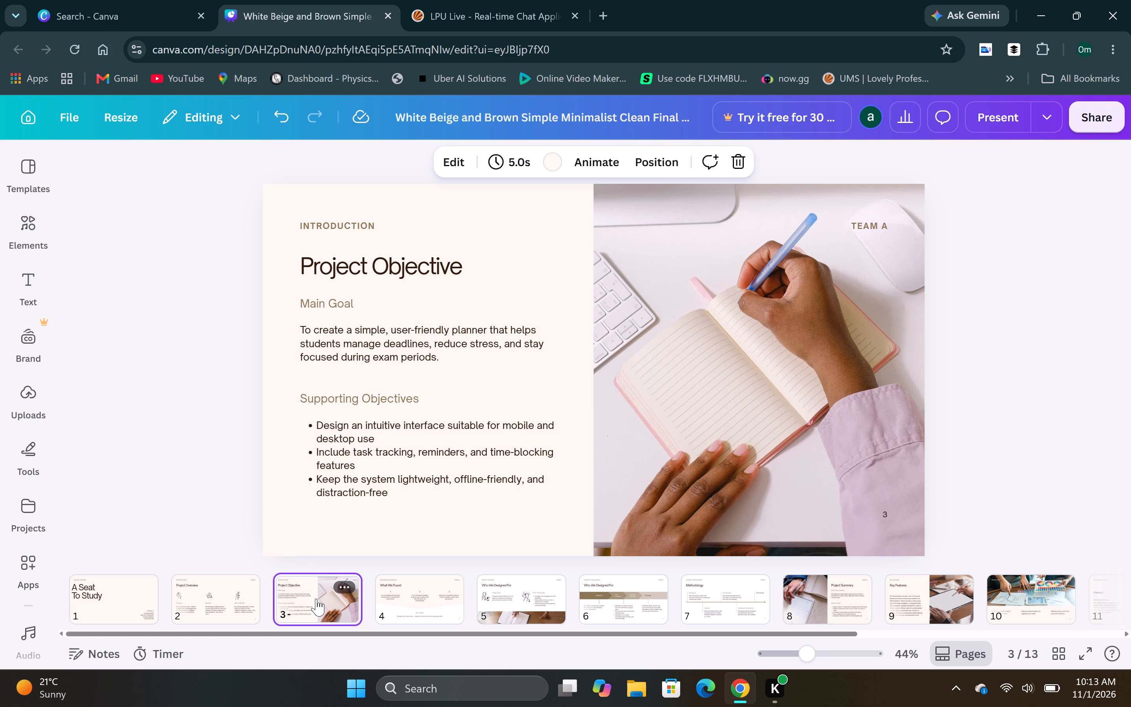
click(400, 589)
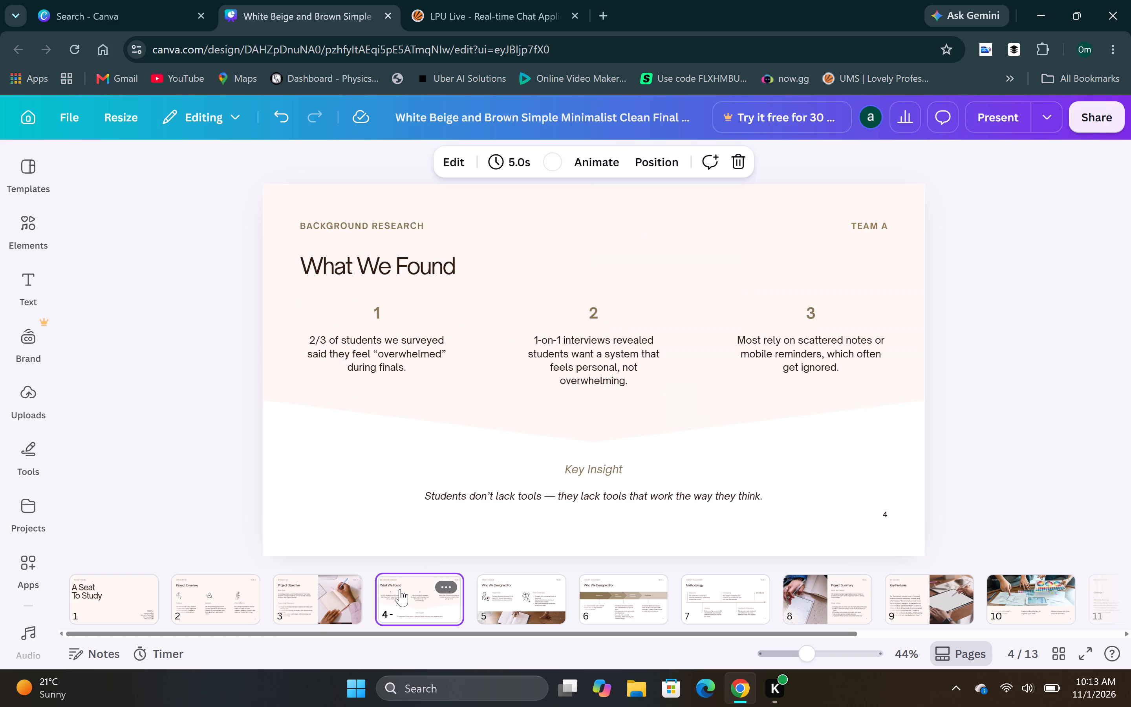
scroll(400, 584, down, 2)
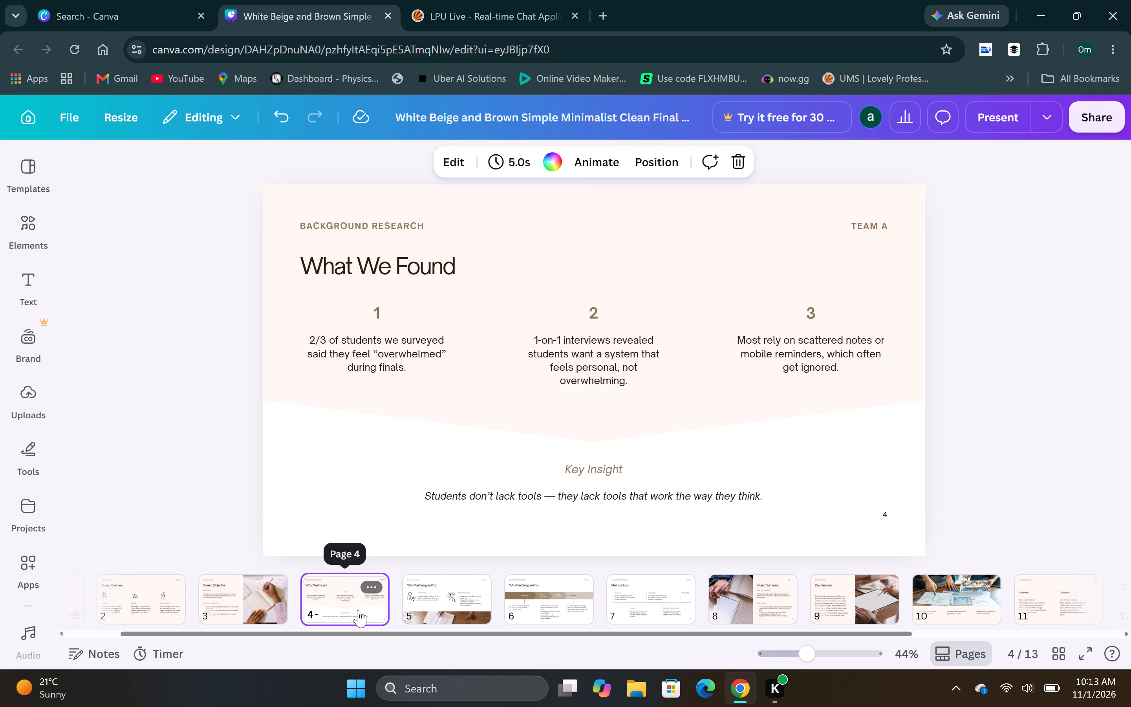
drag(379, 343, 373, 361)
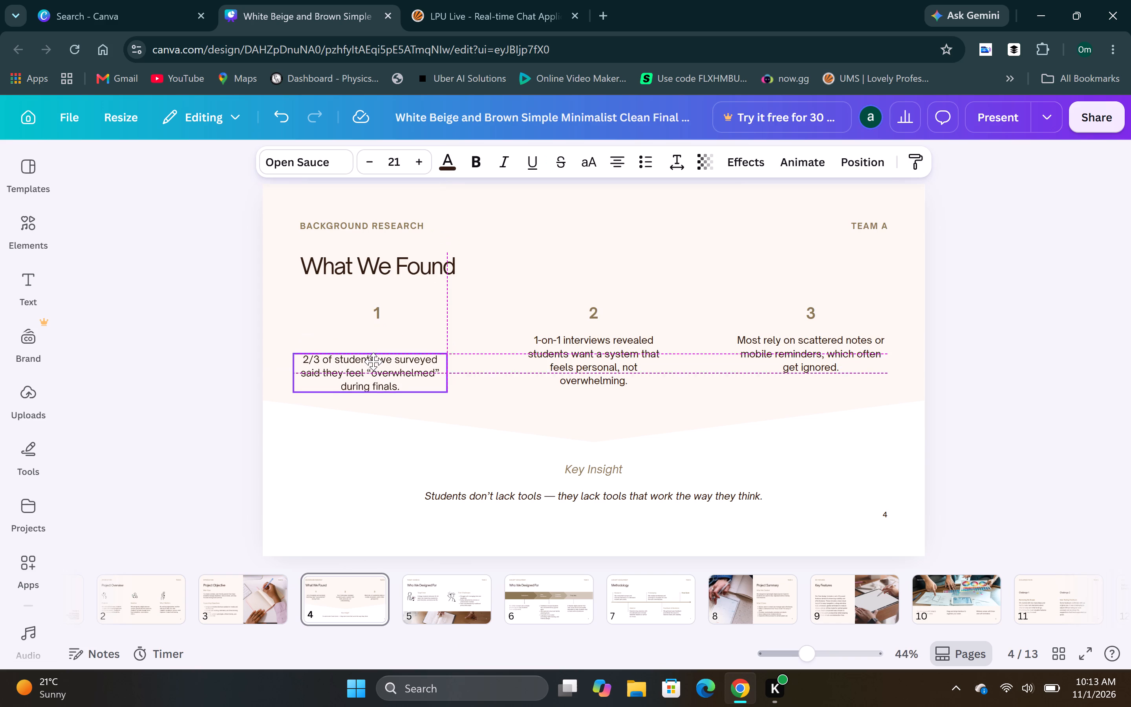
click(445, 270)
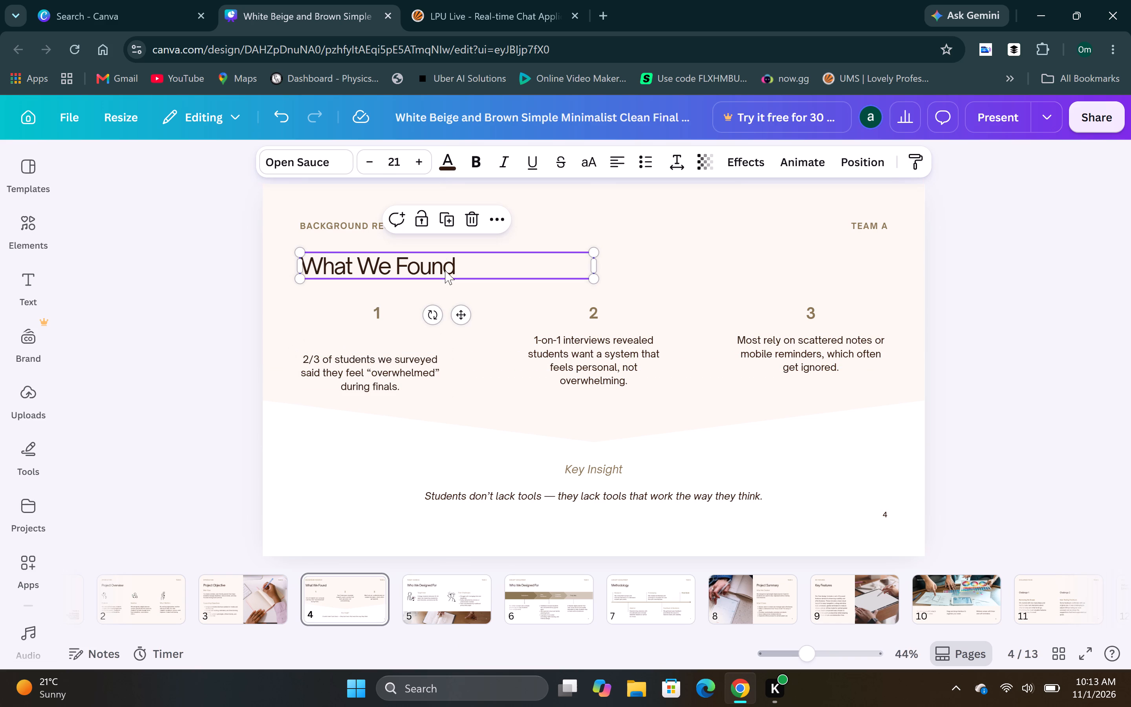
drag(384, 316, 382, 328)
Move the second finding's text and its number 2 slightly lower on the What We Found slide.
drag(591, 355, 592, 364)
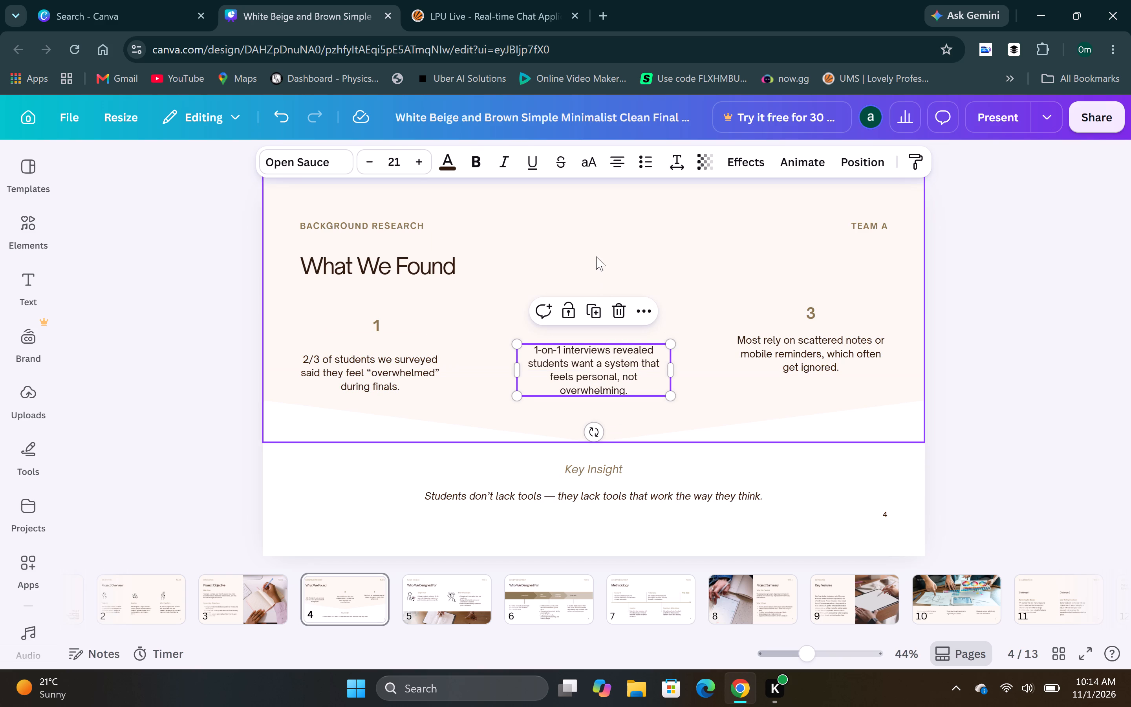
click(596, 256)
drag(596, 309, 593, 318)
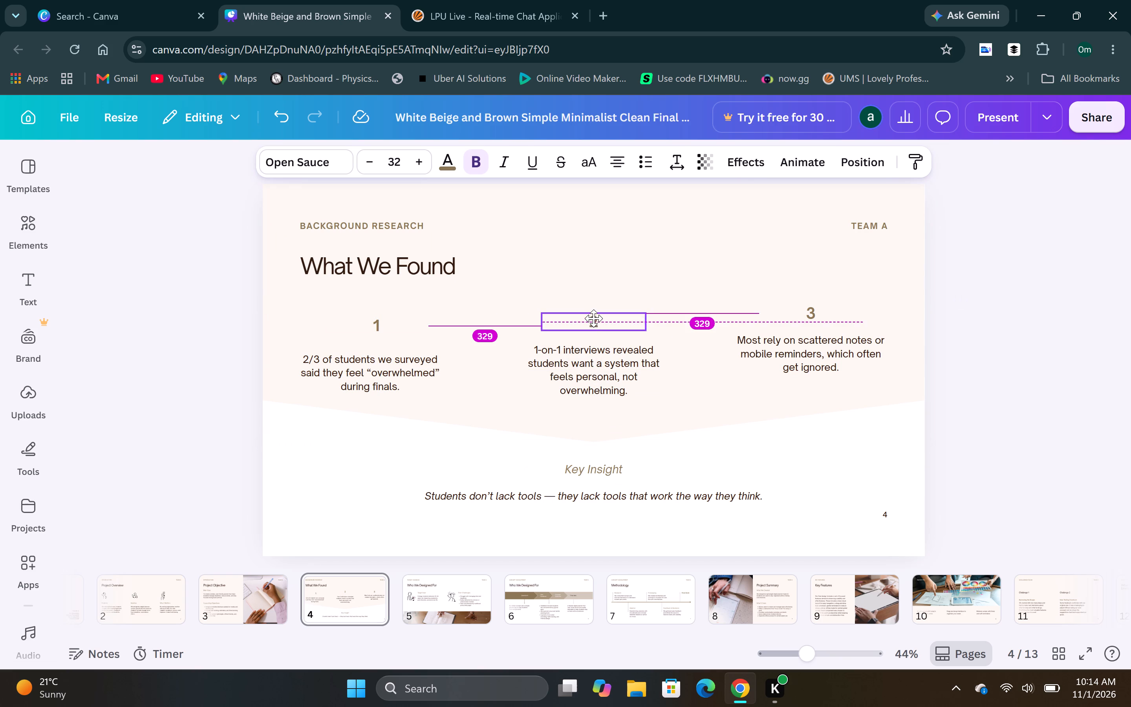
drag(593, 318, 593, 318)
Move the third finding's text and its number 3 slightly lower on the What We Found slide.
drag(830, 351, 829, 357)
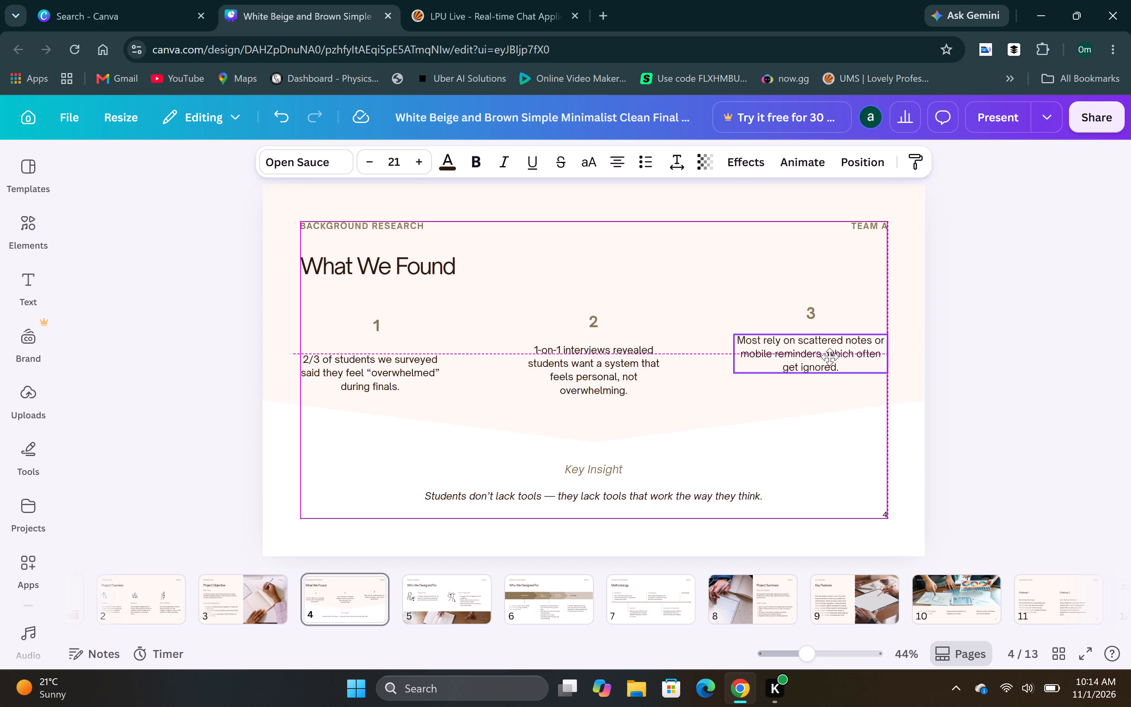
drag(829, 357, 829, 361)
click(803, 272)
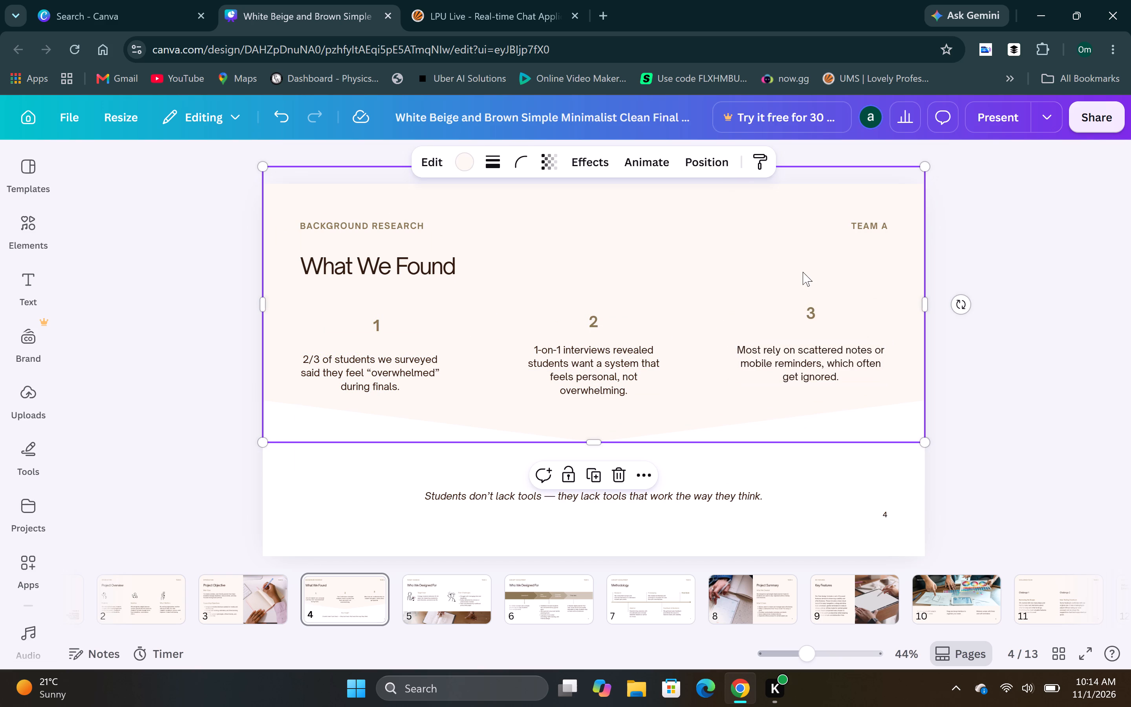
drag(812, 310, 812, 316)
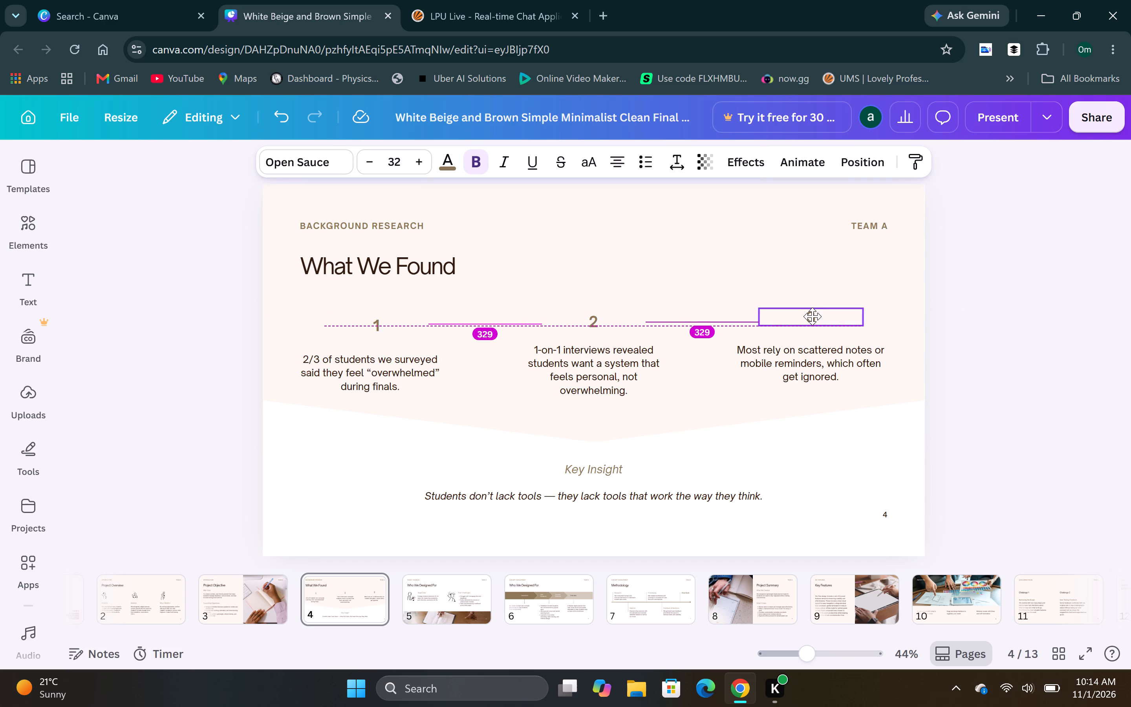
drag(812, 316, 809, 314)
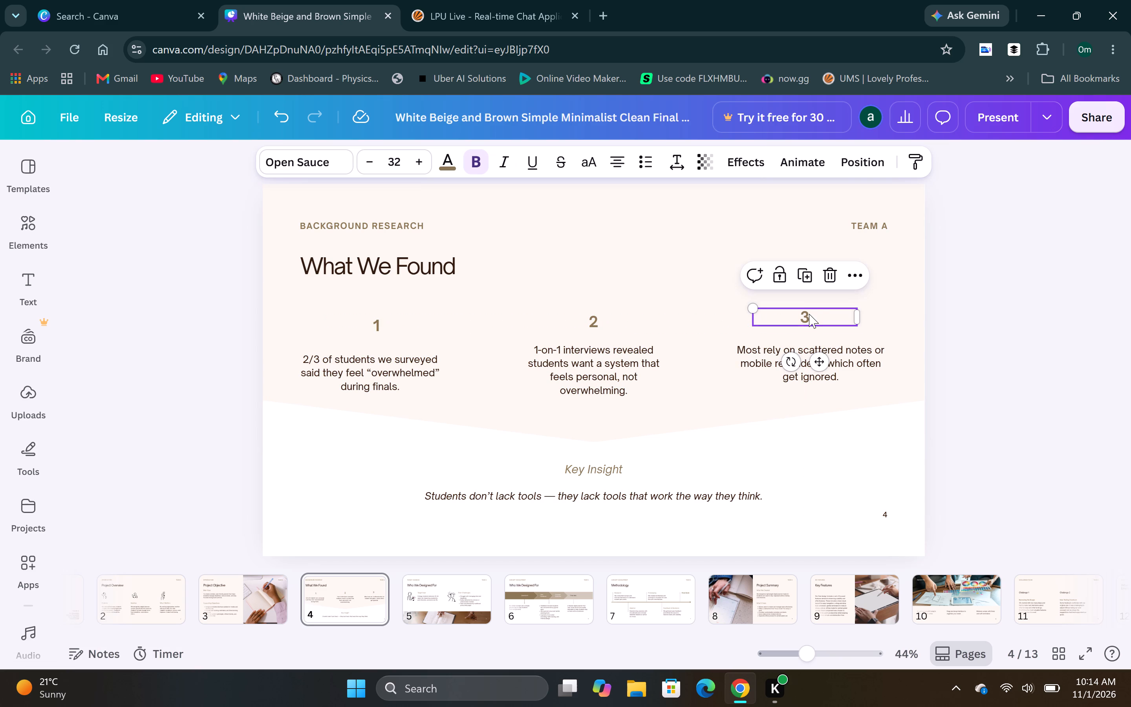
click(577, 228)
click(452, 471)
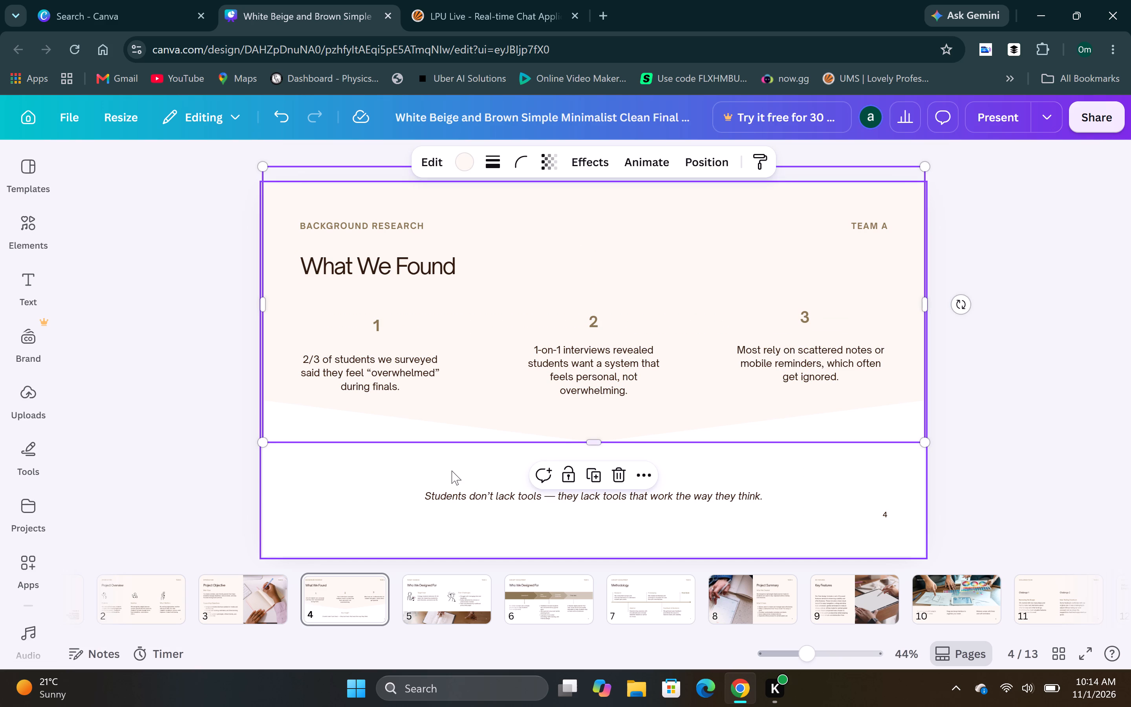
Move the Key Insight heading slightly higher and bring its sentence up to sit directly beneath it.
click(587, 475)
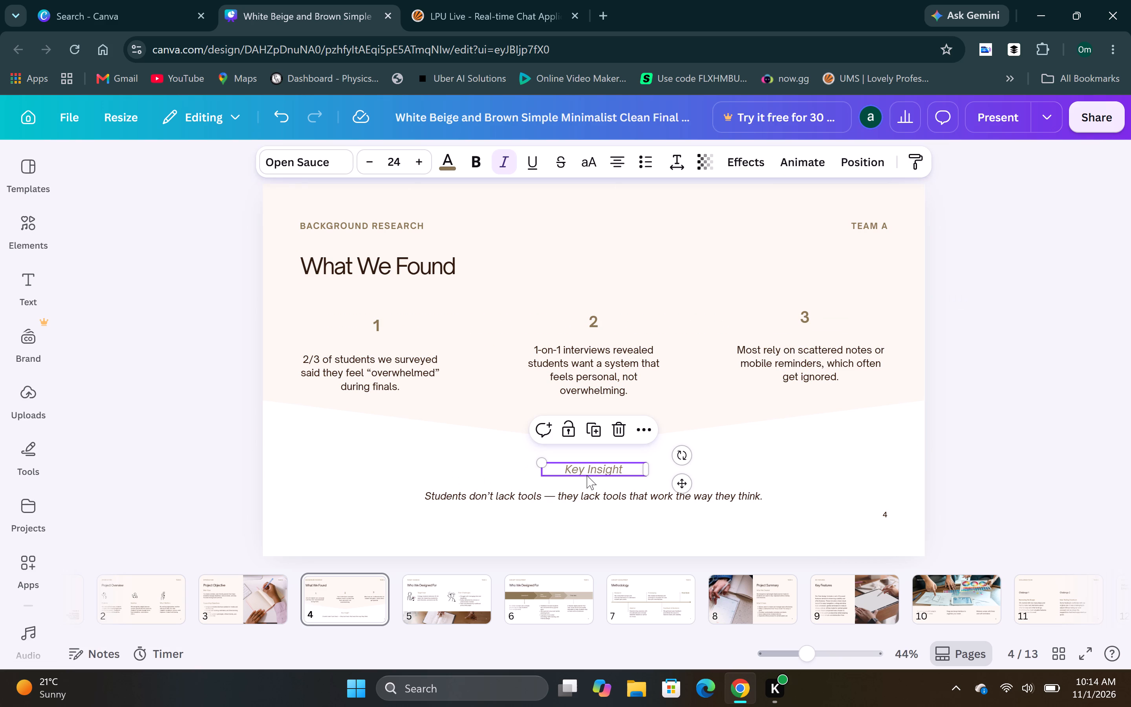
drag(587, 475, 590, 464)
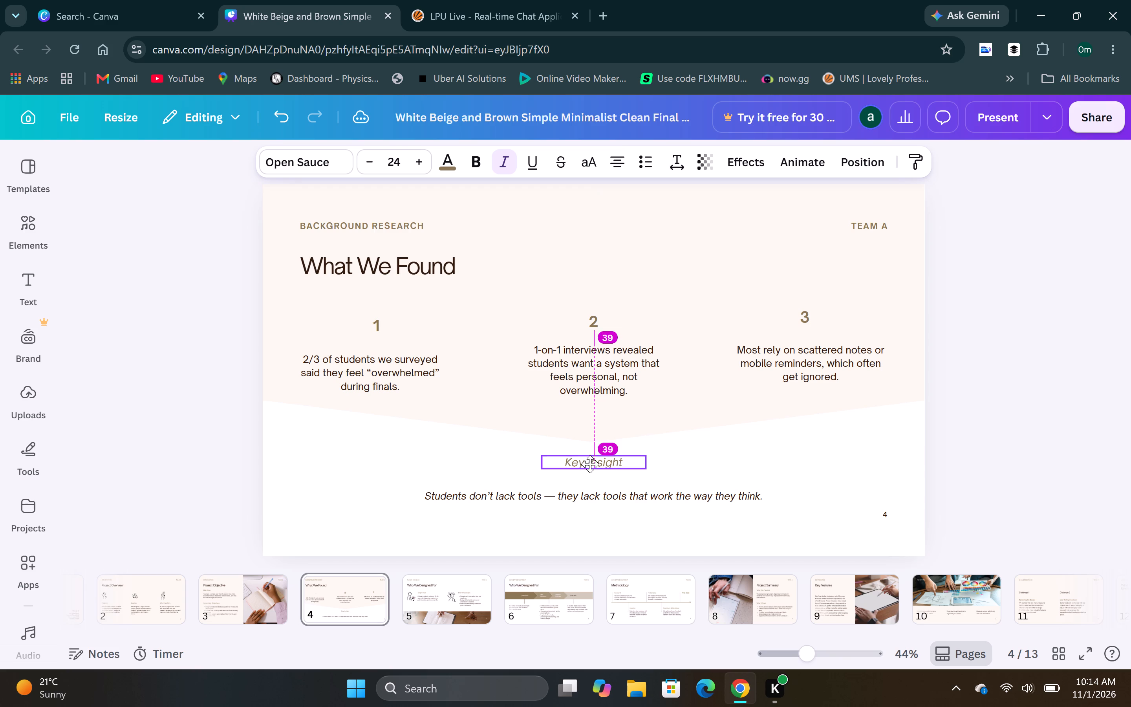
drag(590, 464, 590, 464)
drag(512, 498, 512, 480)
click(512, 480)
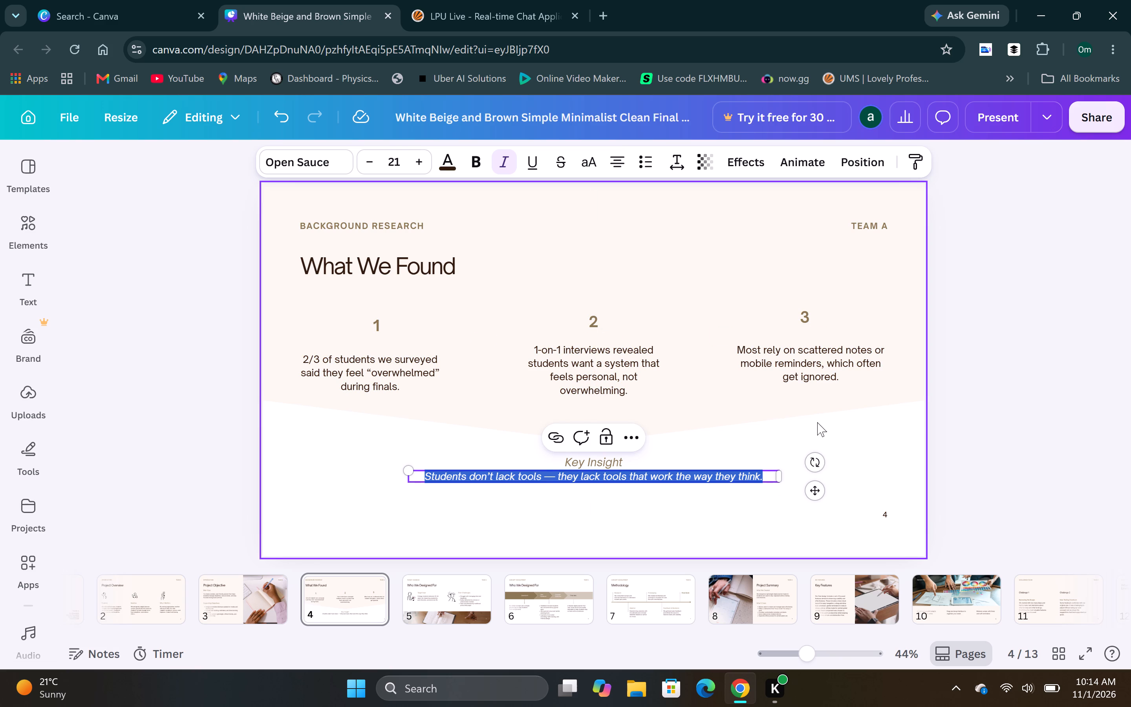
click(703, 504)
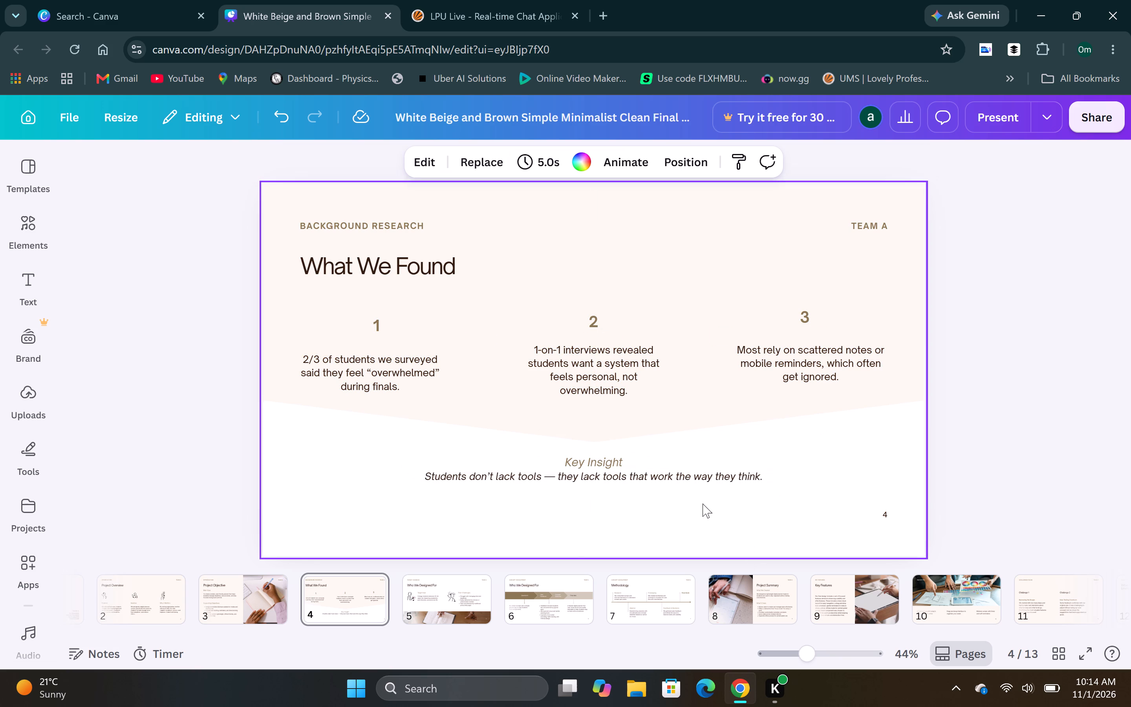
On slide 5, move the "Who We Designed For" title slightly higher, keeping its left alignment.
click(458, 590)
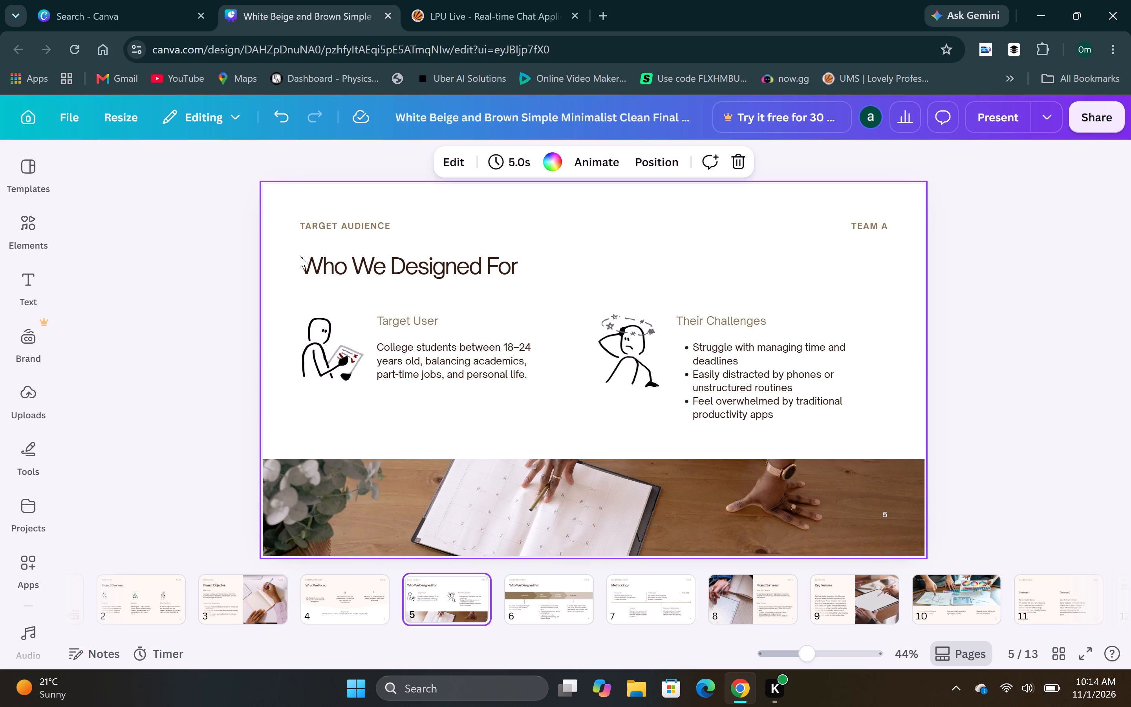
drag(302, 253, 306, 251)
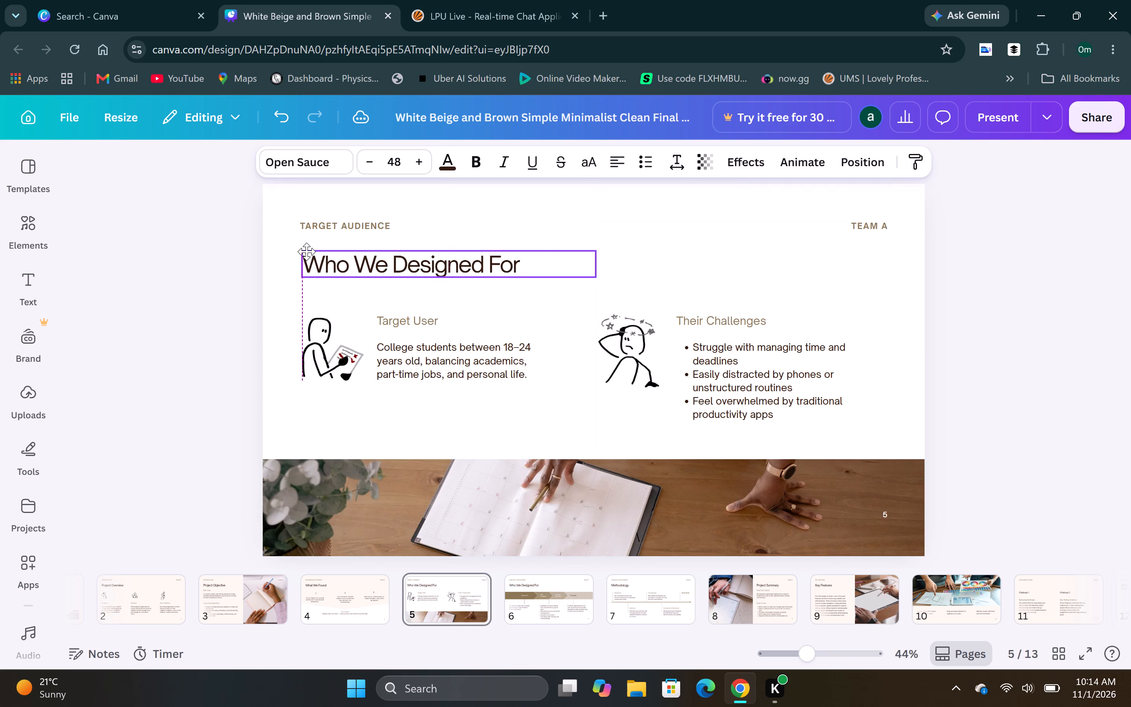
drag(306, 251, 303, 248)
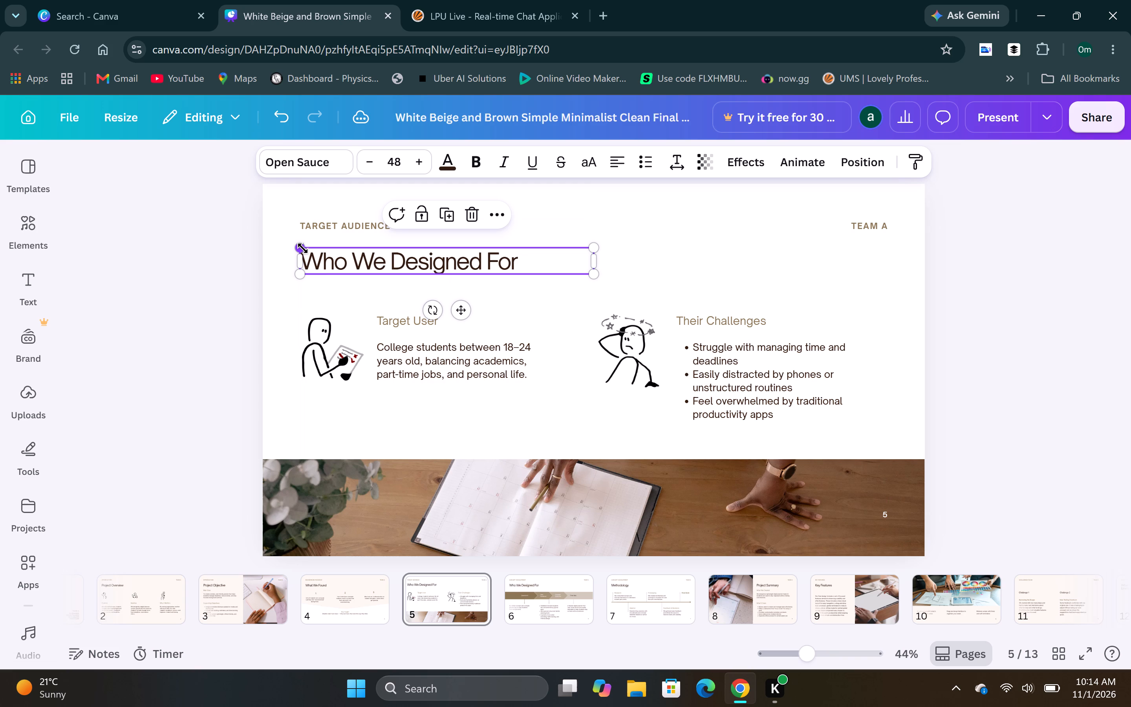
click(288, 296)
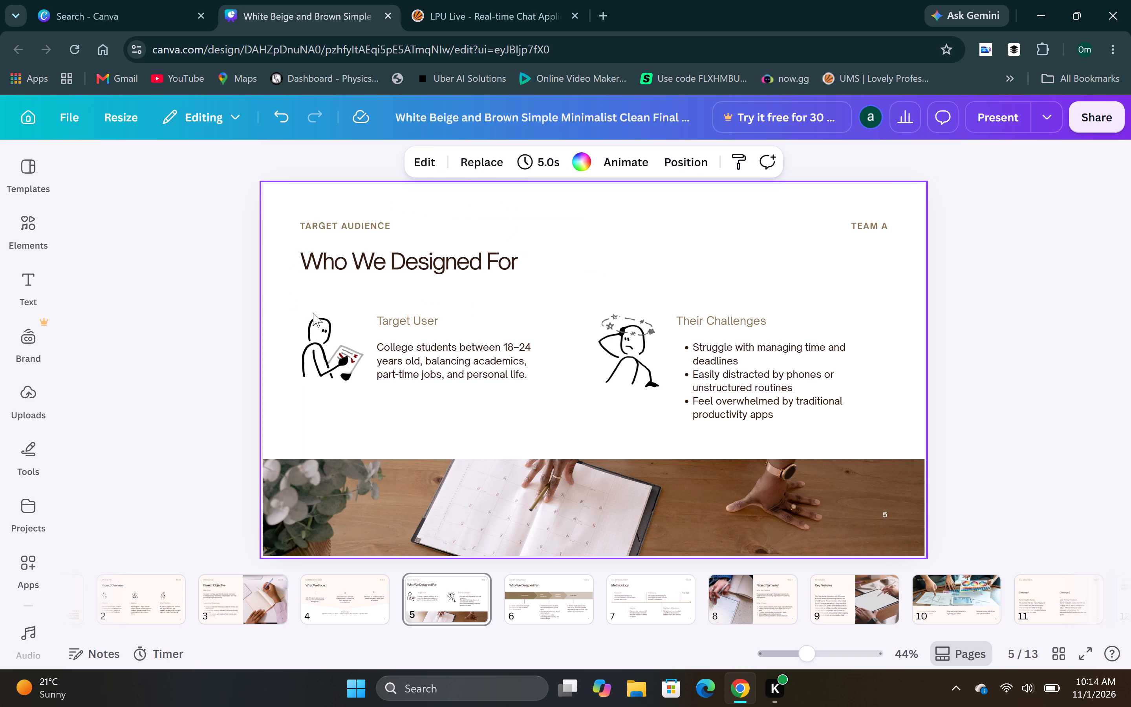
Move the illustration beside Target User and the Target User description text slightly lower.
drag(329, 329, 327, 344)
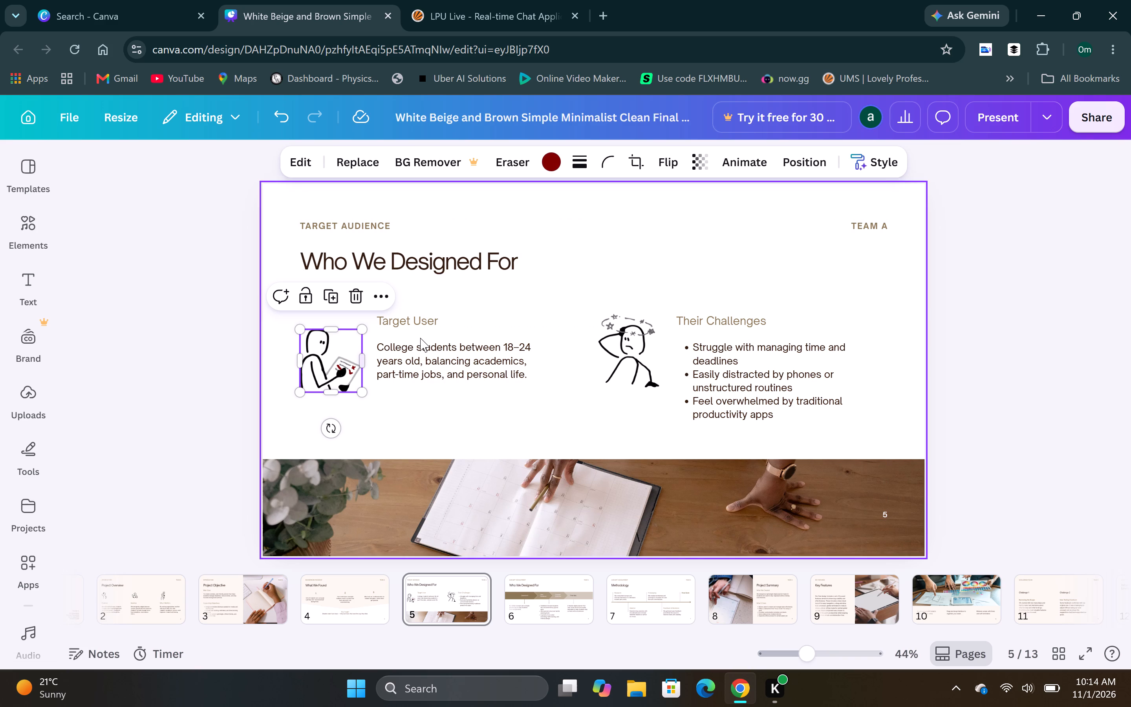
drag(420, 353, 420, 359)
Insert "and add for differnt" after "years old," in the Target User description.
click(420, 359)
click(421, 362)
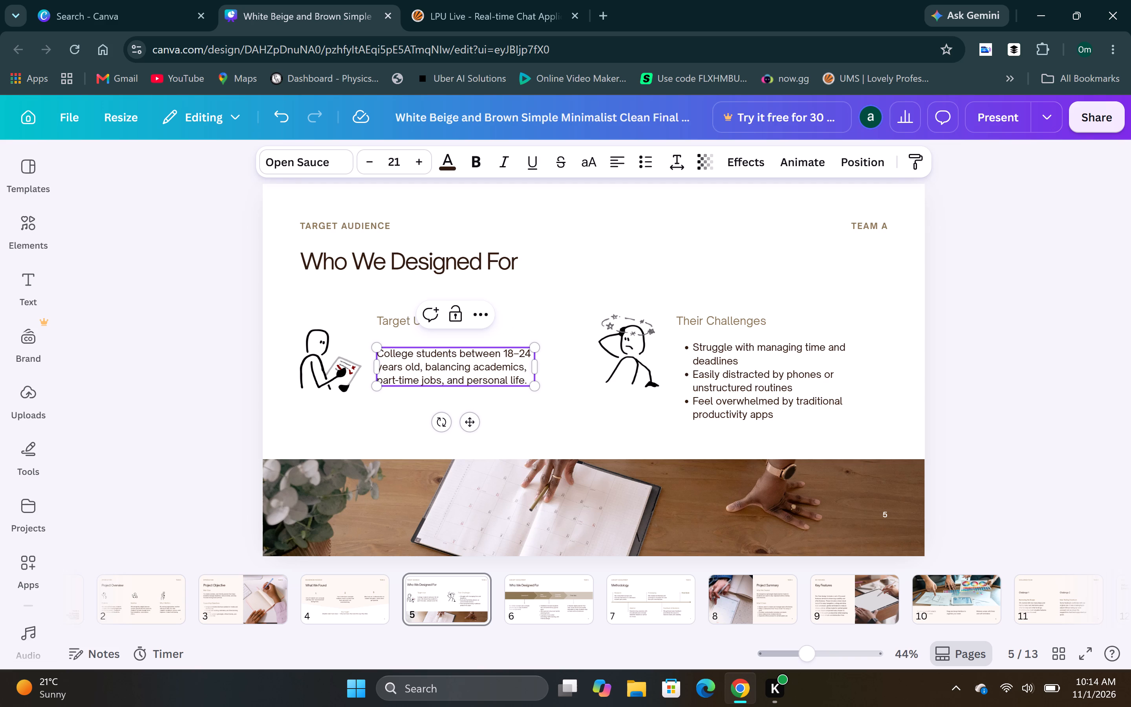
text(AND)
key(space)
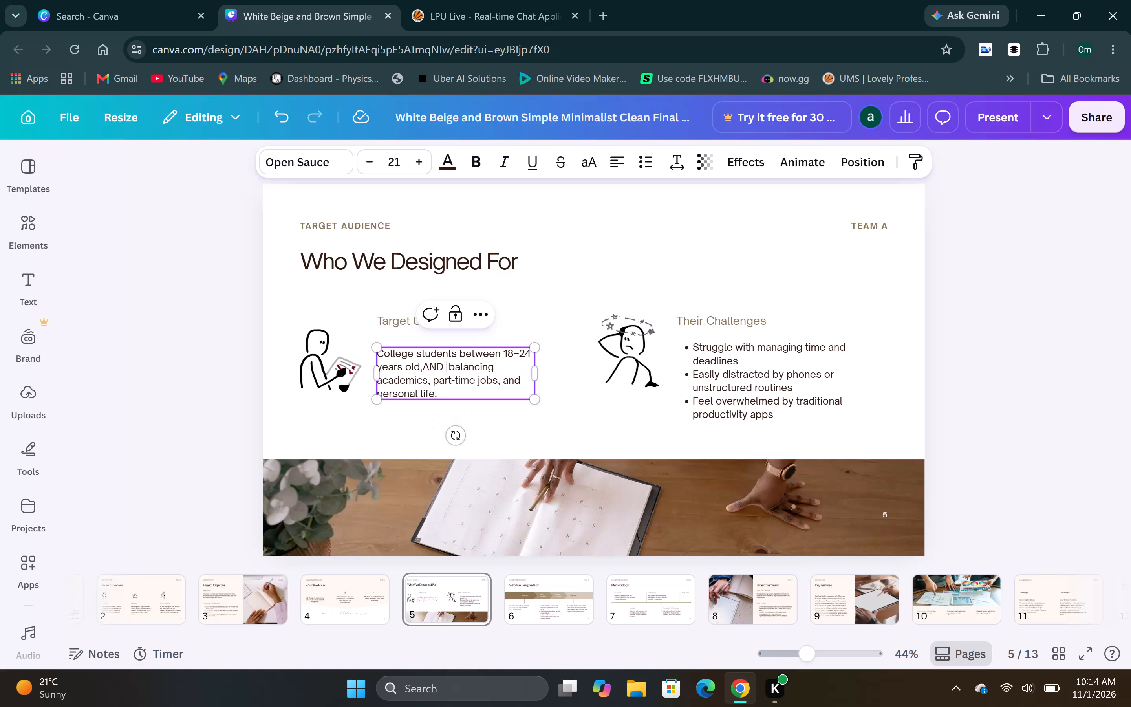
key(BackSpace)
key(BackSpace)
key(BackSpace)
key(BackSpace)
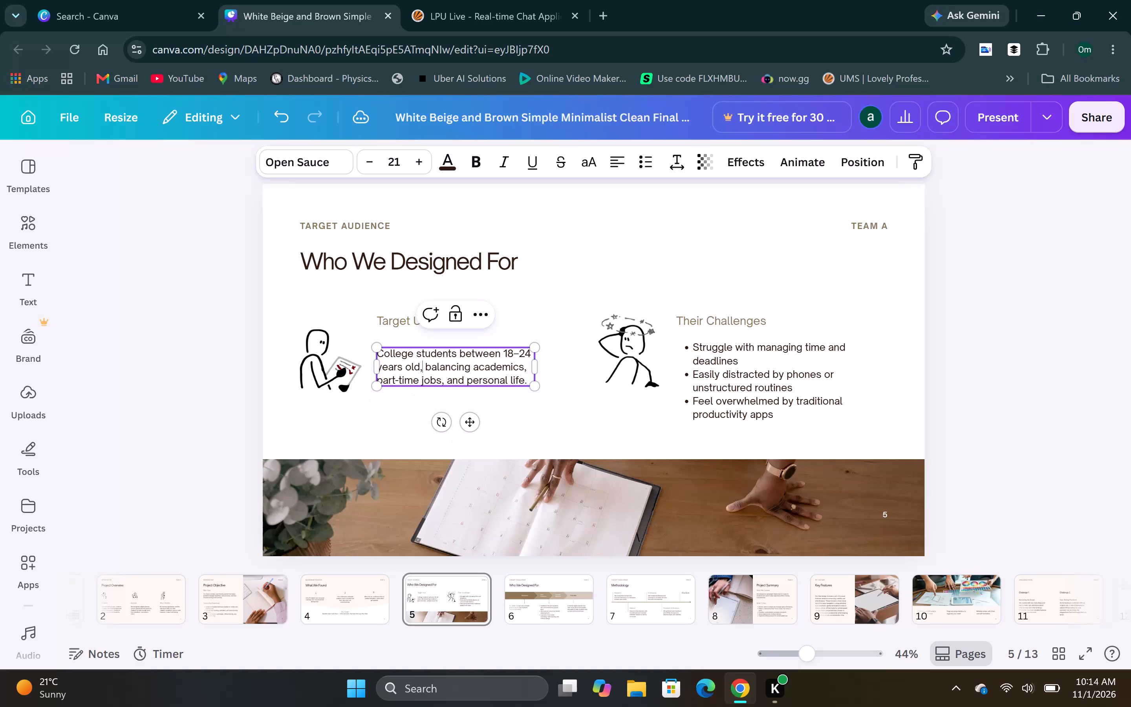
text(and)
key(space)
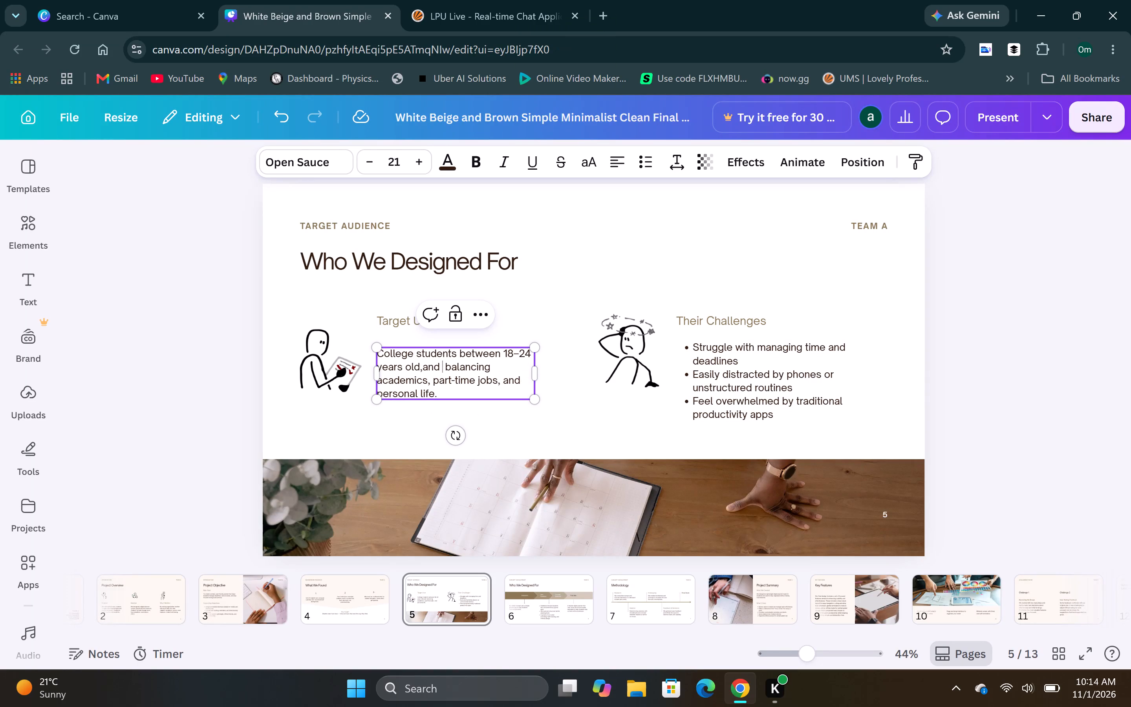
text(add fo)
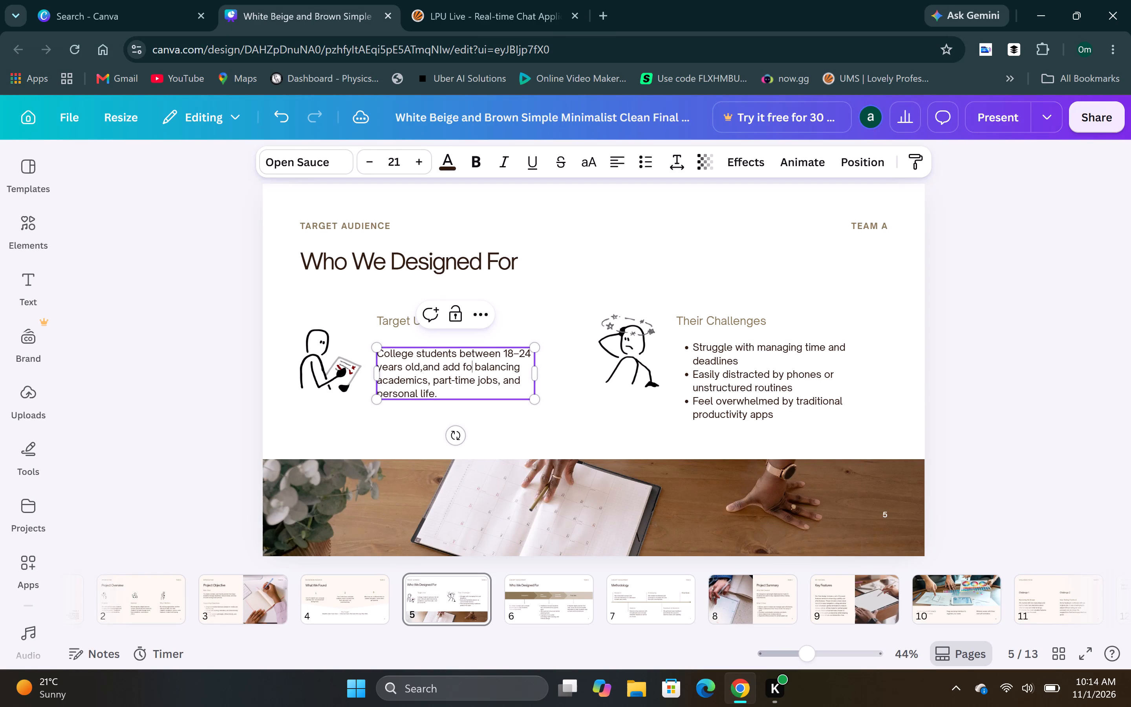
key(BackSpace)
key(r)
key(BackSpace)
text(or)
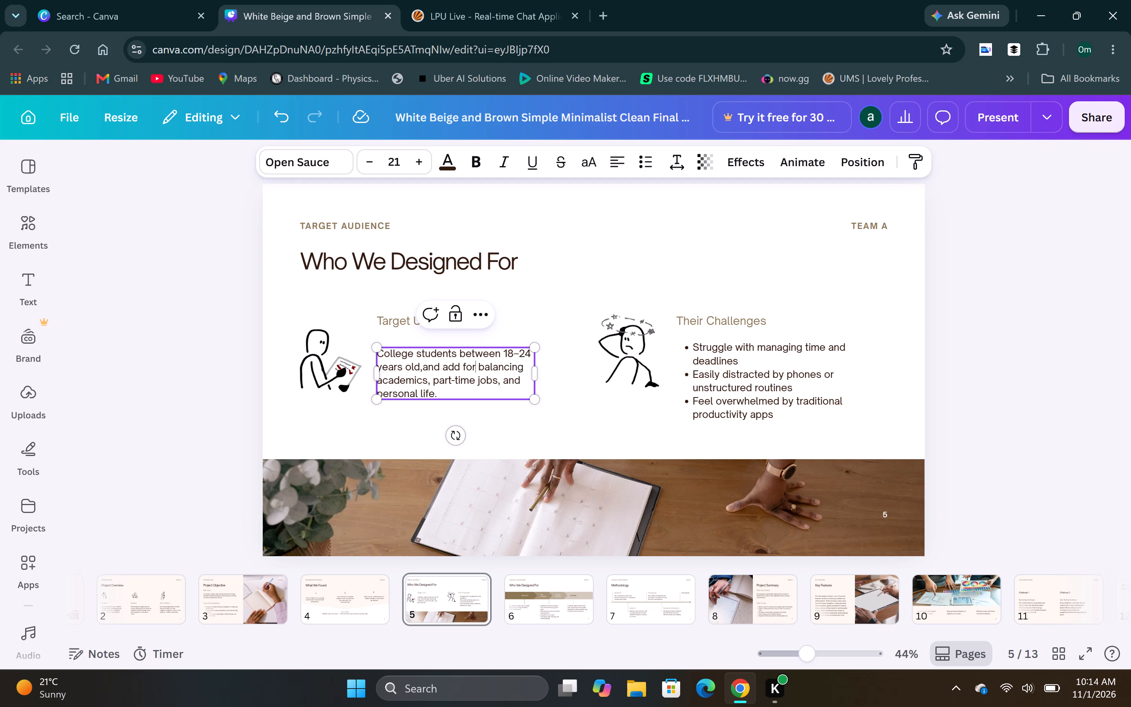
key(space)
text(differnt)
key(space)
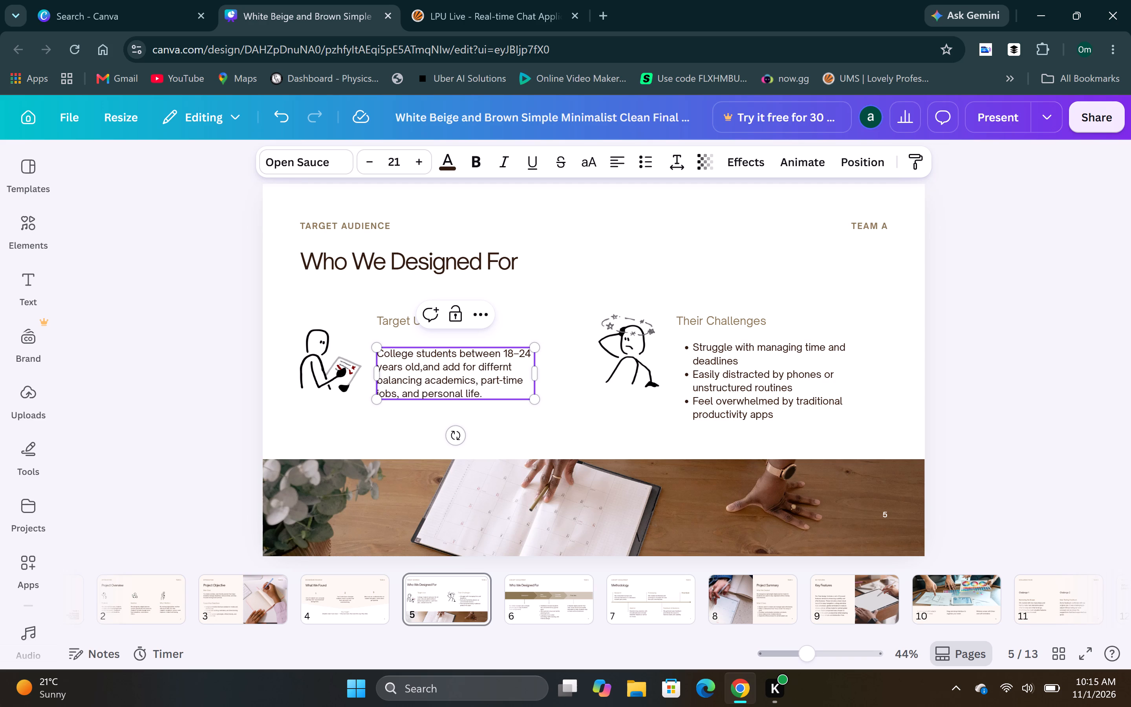
Delete the entire Target User description text on slide 5, leaving its text box empty for new wording.
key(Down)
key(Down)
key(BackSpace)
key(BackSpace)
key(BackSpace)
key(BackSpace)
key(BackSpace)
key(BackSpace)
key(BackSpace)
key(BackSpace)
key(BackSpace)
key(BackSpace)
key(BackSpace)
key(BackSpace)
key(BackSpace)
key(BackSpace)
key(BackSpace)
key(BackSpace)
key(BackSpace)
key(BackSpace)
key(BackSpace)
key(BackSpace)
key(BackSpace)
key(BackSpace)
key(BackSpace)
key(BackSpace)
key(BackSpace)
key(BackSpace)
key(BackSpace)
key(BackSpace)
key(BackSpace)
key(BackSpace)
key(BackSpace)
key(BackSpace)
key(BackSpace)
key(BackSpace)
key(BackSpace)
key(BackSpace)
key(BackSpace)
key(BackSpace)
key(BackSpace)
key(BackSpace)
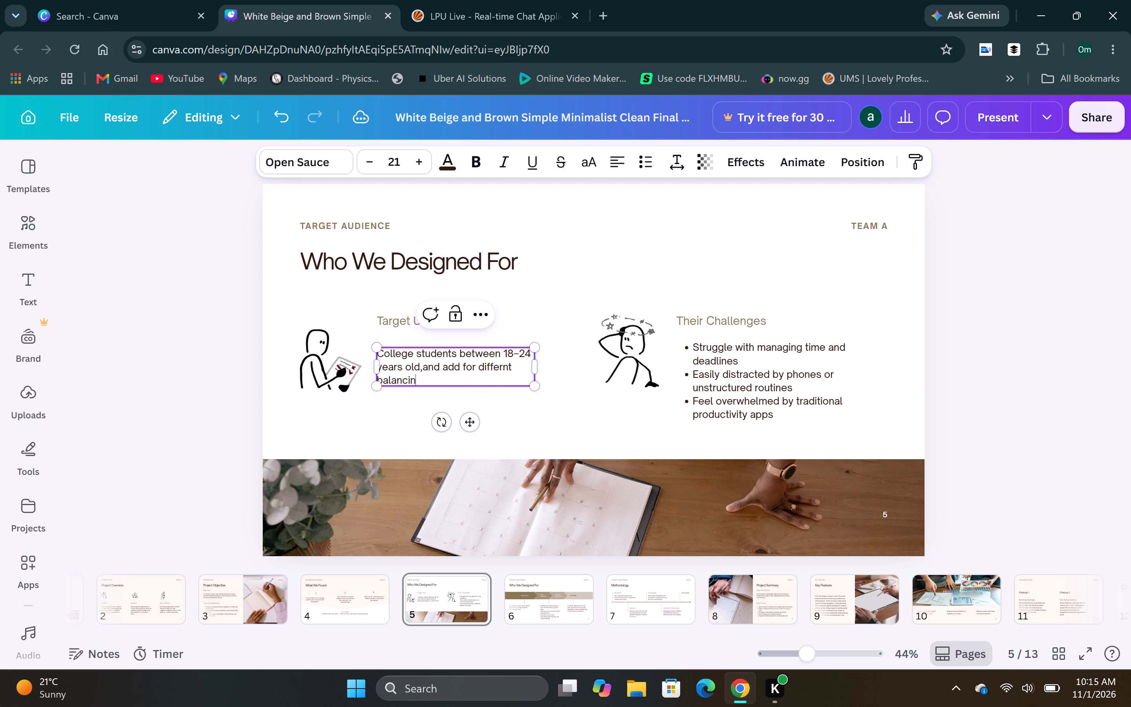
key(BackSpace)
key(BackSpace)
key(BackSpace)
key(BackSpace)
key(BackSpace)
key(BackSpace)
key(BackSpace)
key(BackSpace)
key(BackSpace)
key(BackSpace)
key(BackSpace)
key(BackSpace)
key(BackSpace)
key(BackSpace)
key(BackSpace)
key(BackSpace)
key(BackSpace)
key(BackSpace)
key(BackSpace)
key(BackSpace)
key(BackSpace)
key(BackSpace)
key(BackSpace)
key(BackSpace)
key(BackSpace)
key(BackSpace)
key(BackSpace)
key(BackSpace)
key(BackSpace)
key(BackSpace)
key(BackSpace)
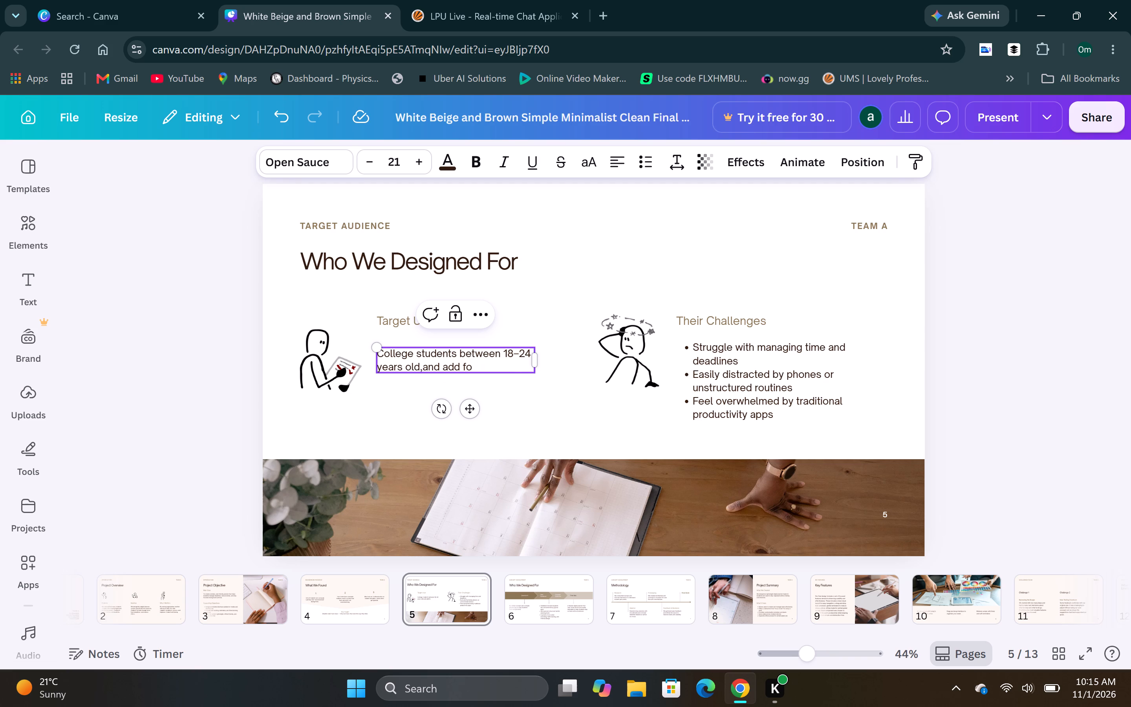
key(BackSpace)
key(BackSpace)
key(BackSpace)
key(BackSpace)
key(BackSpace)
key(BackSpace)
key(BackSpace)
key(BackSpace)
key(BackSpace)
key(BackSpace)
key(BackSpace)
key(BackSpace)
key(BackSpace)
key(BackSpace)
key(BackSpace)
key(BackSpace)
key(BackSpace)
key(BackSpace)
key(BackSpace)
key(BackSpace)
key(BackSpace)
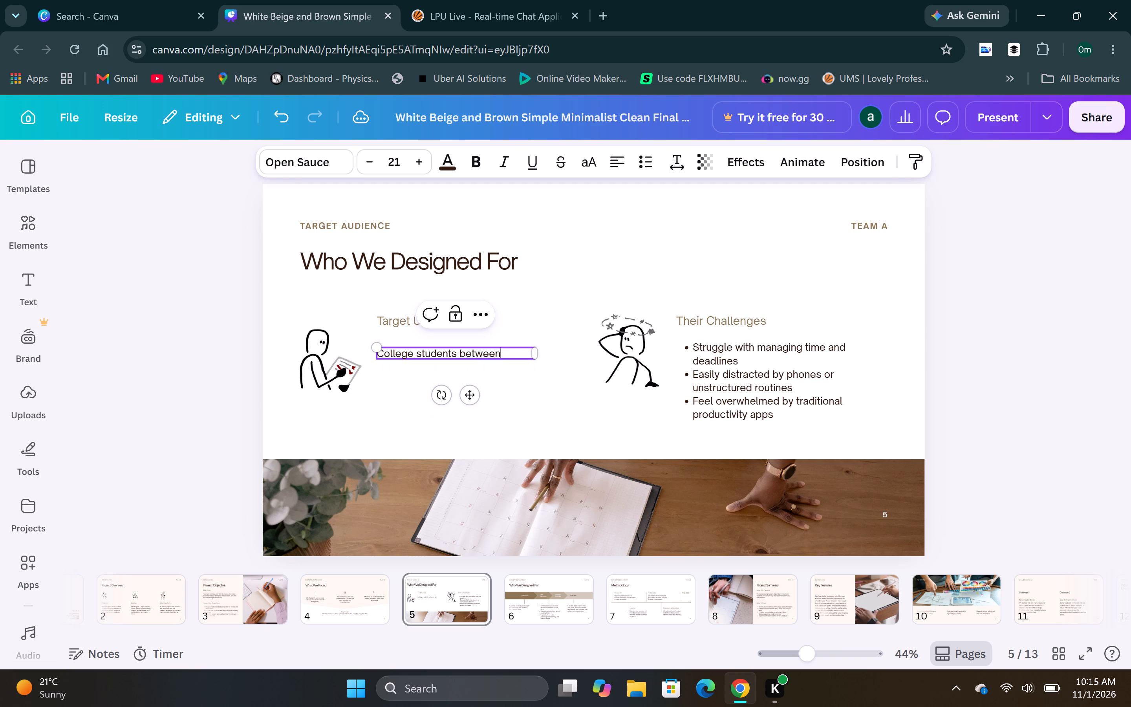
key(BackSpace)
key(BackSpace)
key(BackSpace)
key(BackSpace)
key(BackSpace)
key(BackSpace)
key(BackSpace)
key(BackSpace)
Start the new Target User description with "The target is to that".
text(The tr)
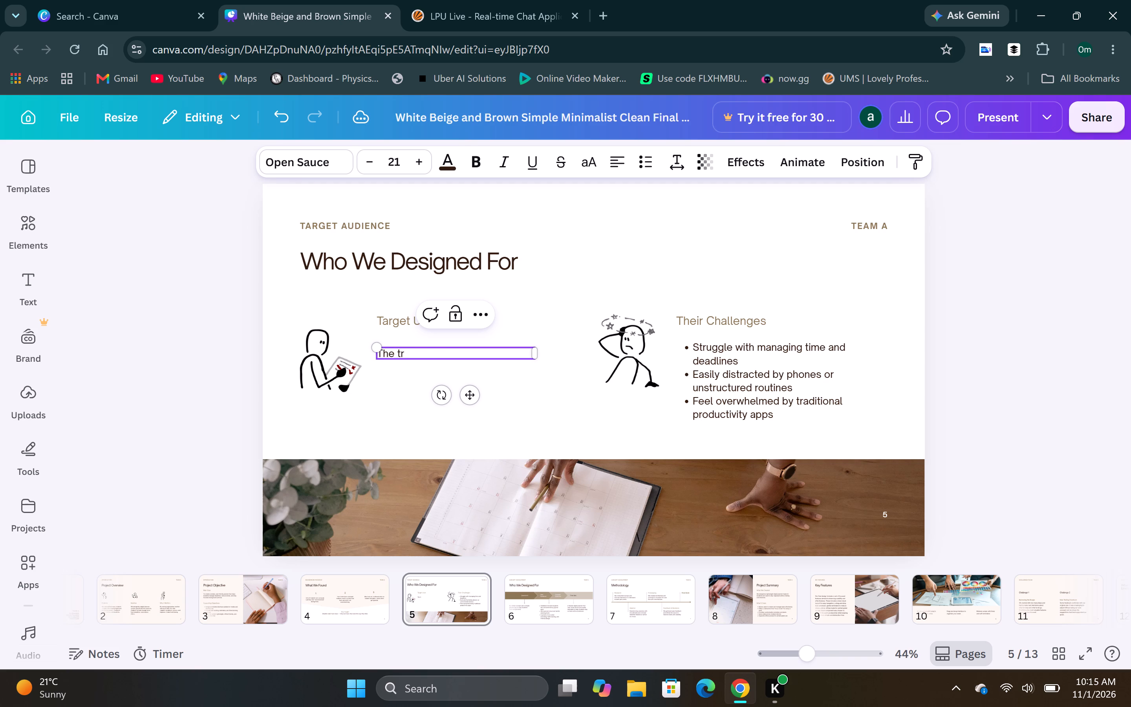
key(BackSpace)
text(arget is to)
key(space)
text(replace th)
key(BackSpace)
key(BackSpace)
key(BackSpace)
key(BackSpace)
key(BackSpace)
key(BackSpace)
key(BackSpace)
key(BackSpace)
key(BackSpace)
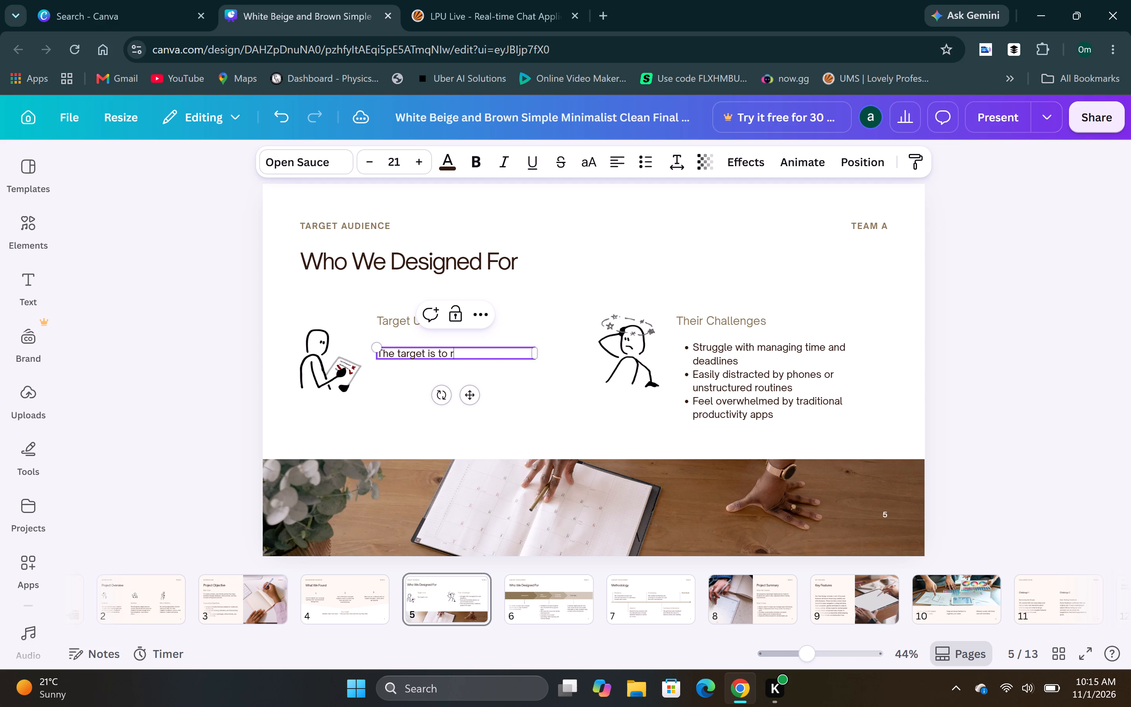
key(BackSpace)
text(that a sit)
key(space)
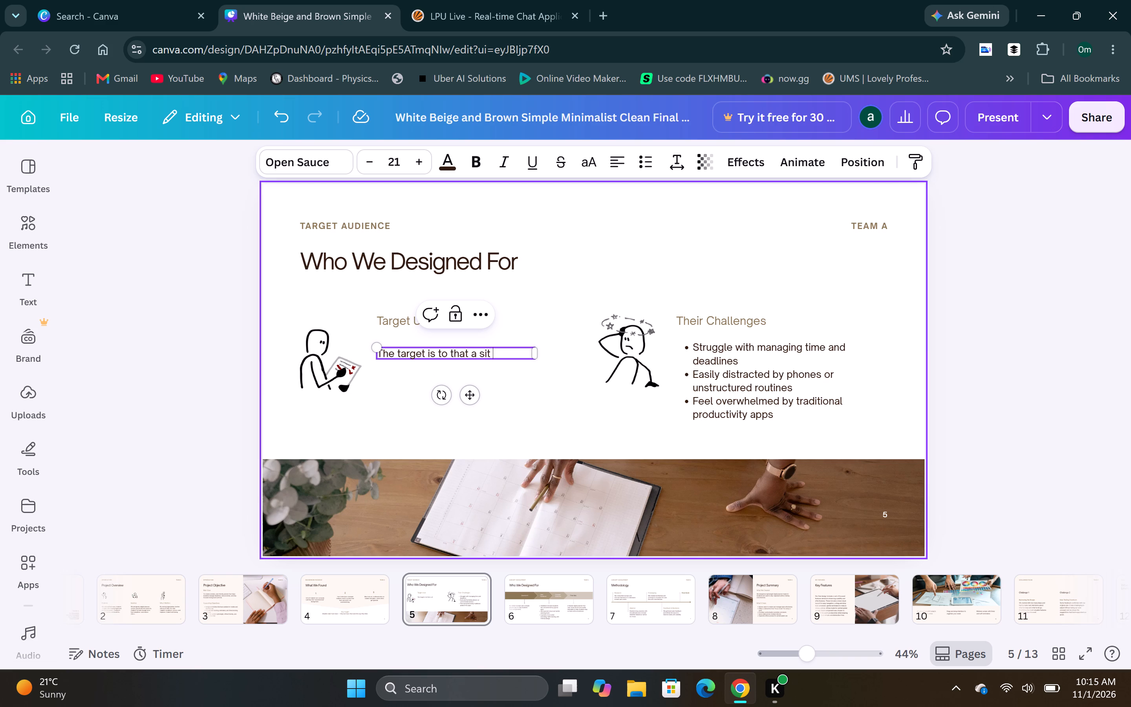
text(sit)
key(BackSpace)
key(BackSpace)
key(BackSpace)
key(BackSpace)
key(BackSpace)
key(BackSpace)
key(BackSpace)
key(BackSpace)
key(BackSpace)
Continue the Target User description with "to enchance the concentration while studing".
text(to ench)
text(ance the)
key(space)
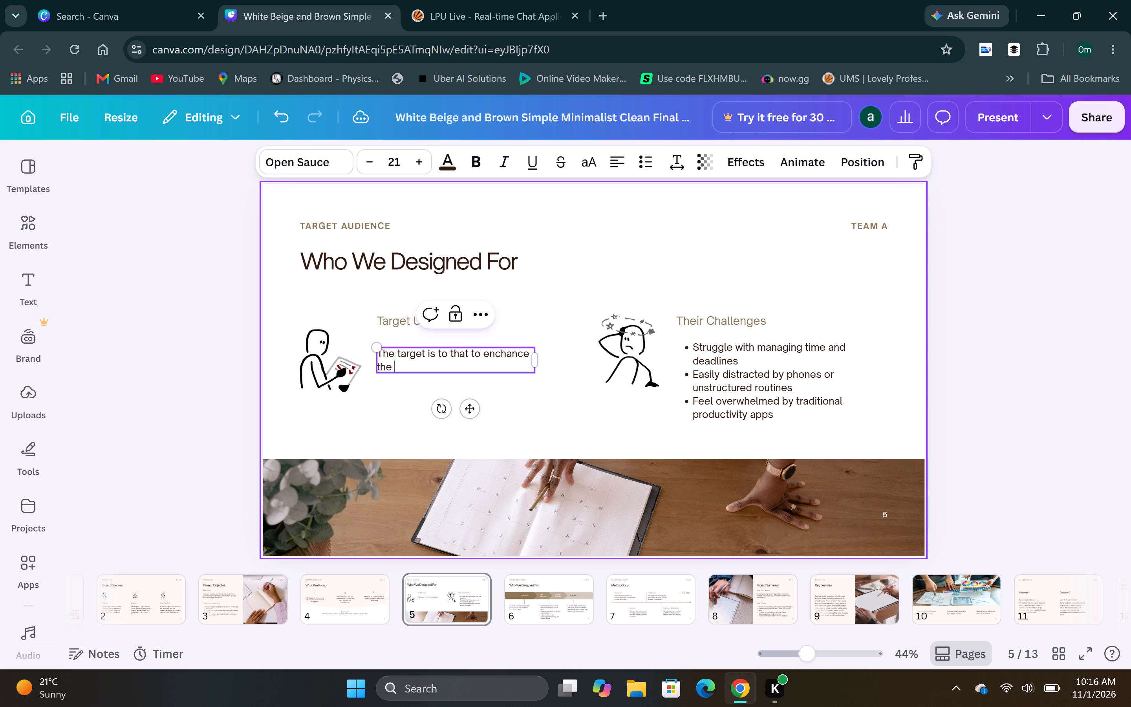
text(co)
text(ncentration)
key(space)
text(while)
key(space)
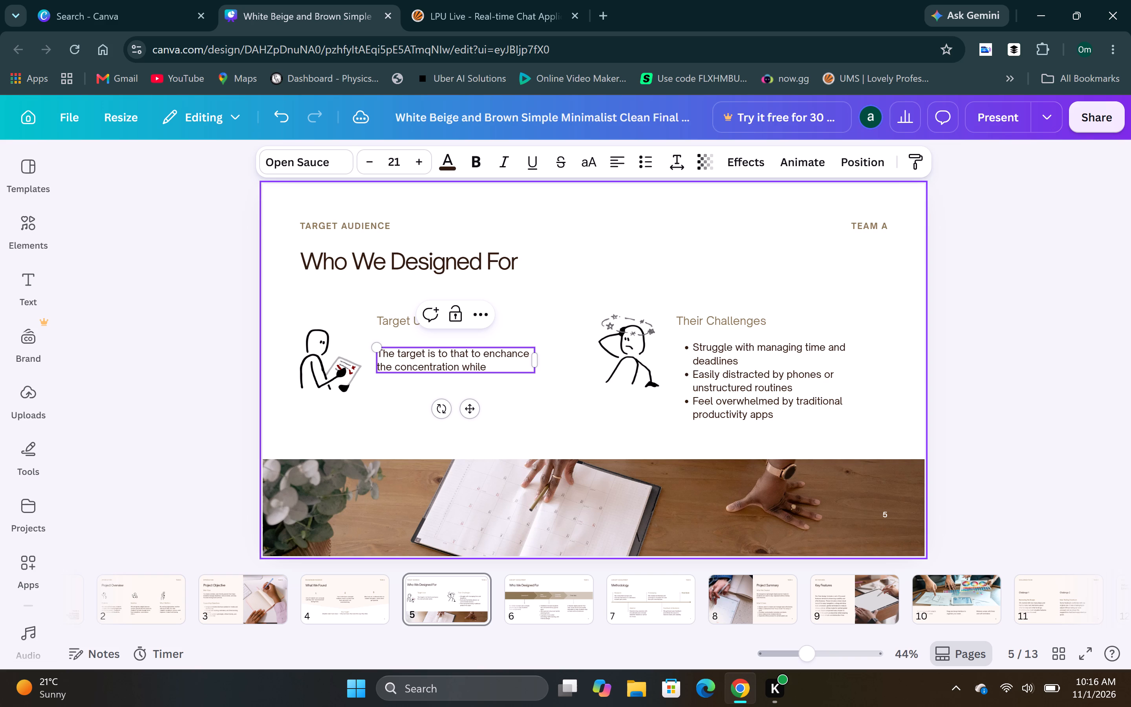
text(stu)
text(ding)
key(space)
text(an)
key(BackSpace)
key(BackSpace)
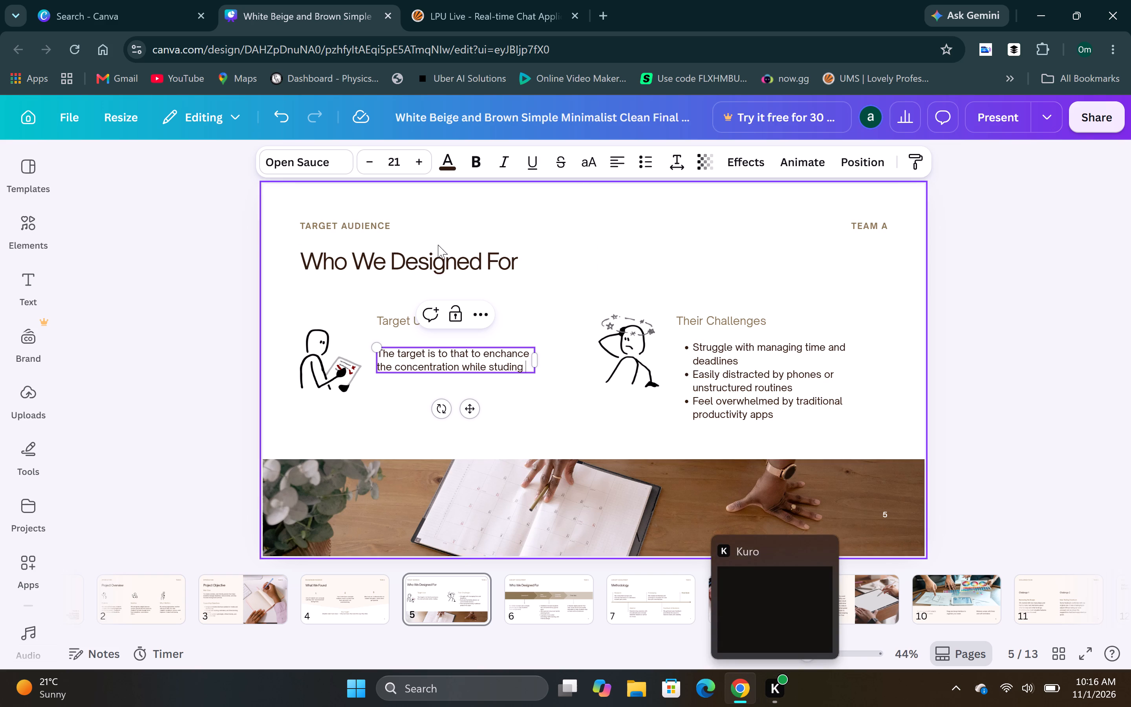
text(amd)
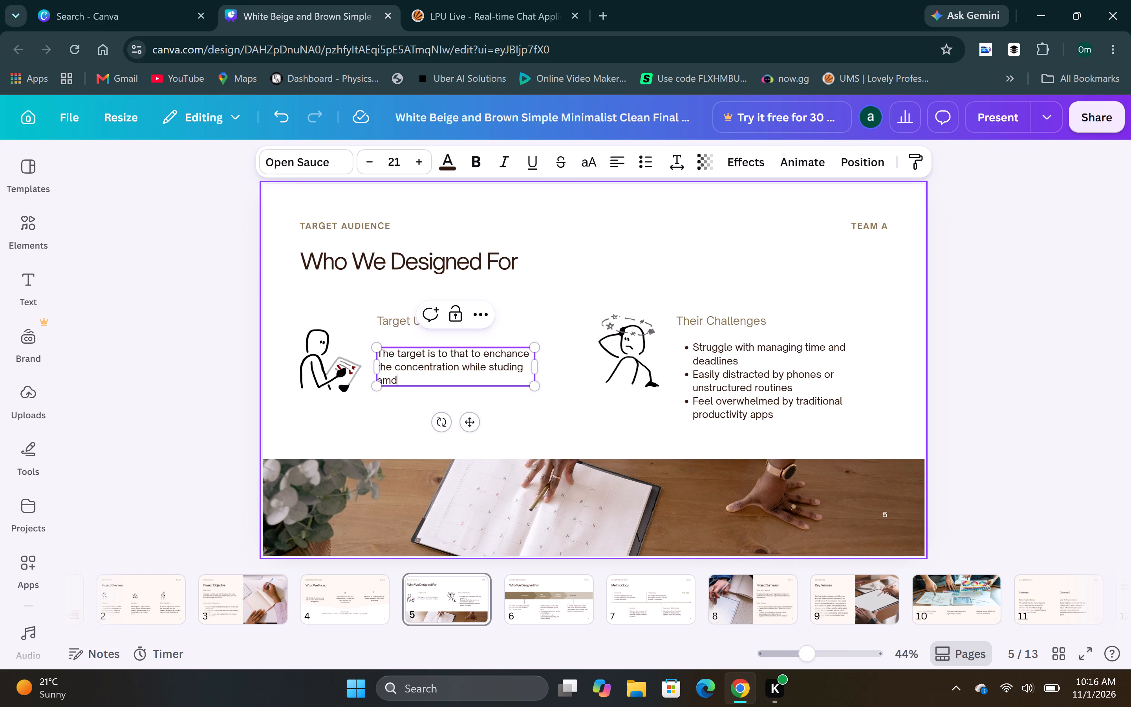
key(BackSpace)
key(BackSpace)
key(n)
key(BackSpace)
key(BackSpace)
Finish the Target User description with "in a peace full environment".
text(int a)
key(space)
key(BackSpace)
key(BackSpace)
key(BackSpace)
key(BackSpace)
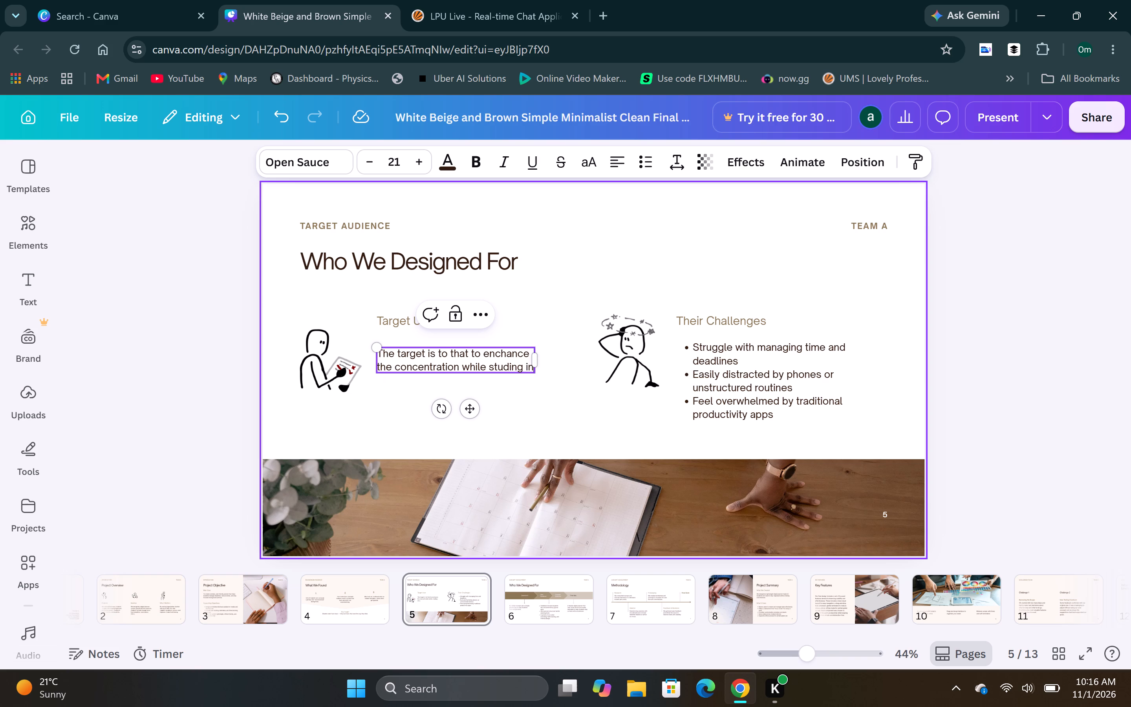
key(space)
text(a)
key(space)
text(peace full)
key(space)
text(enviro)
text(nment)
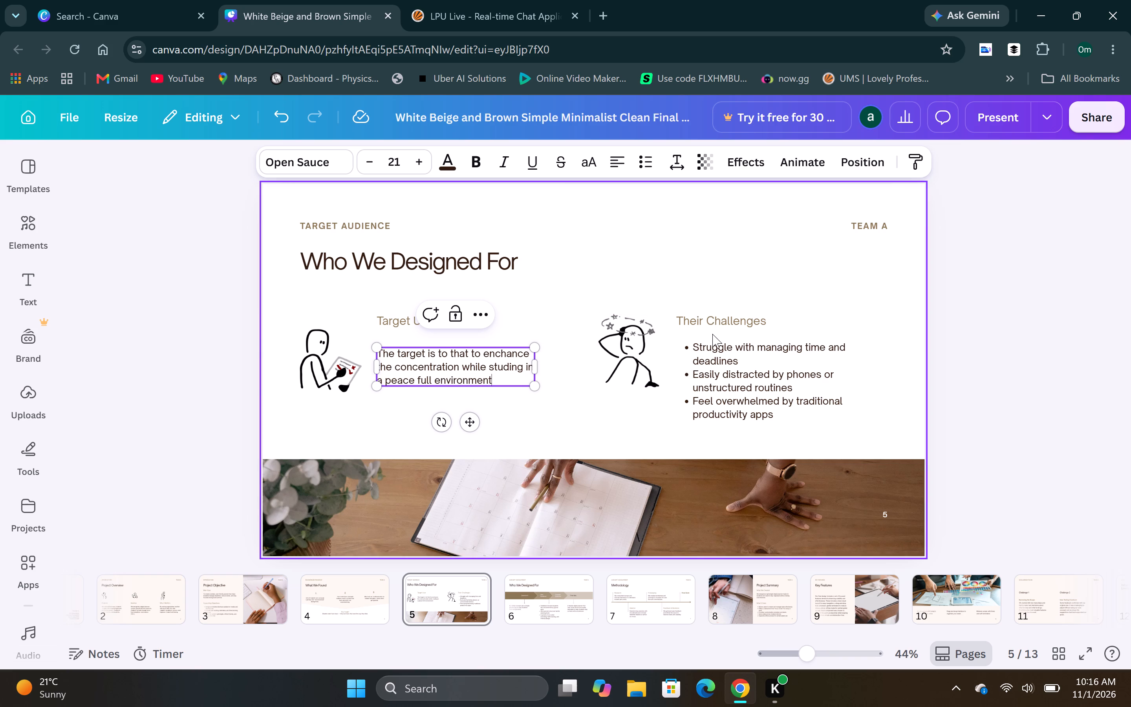
Move the bullet list slightly up so it sits directly beneath the Their Challenges heading.
drag(695, 343, 712, 371)
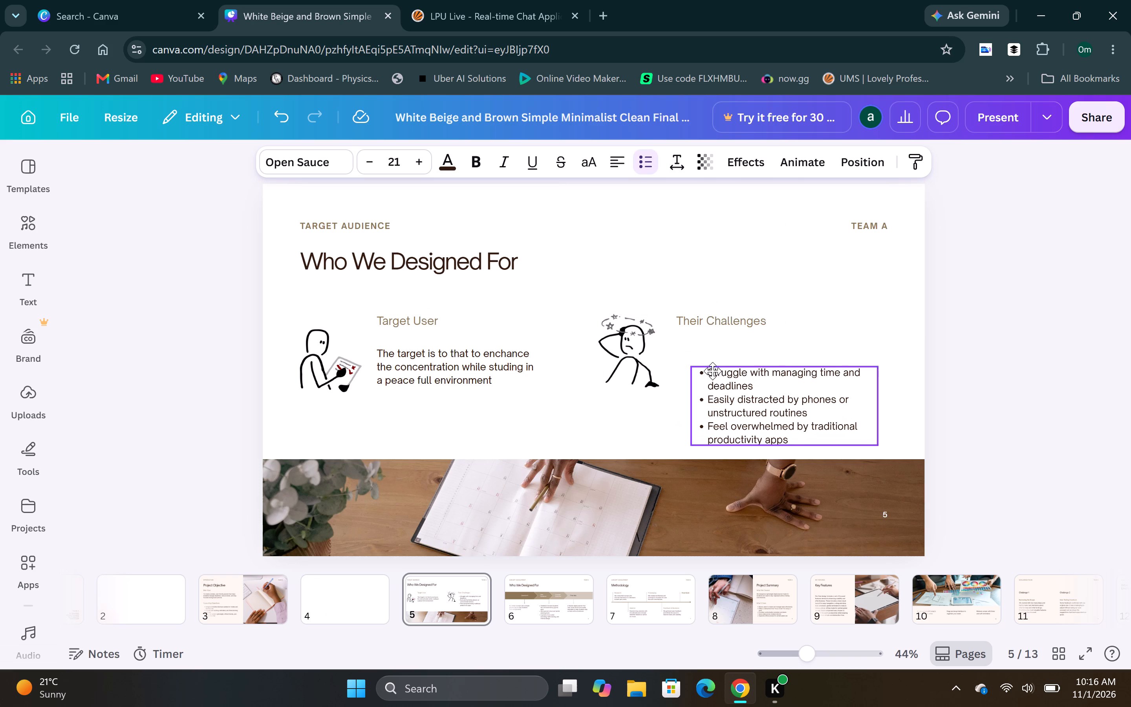
drag(712, 371, 698, 334)
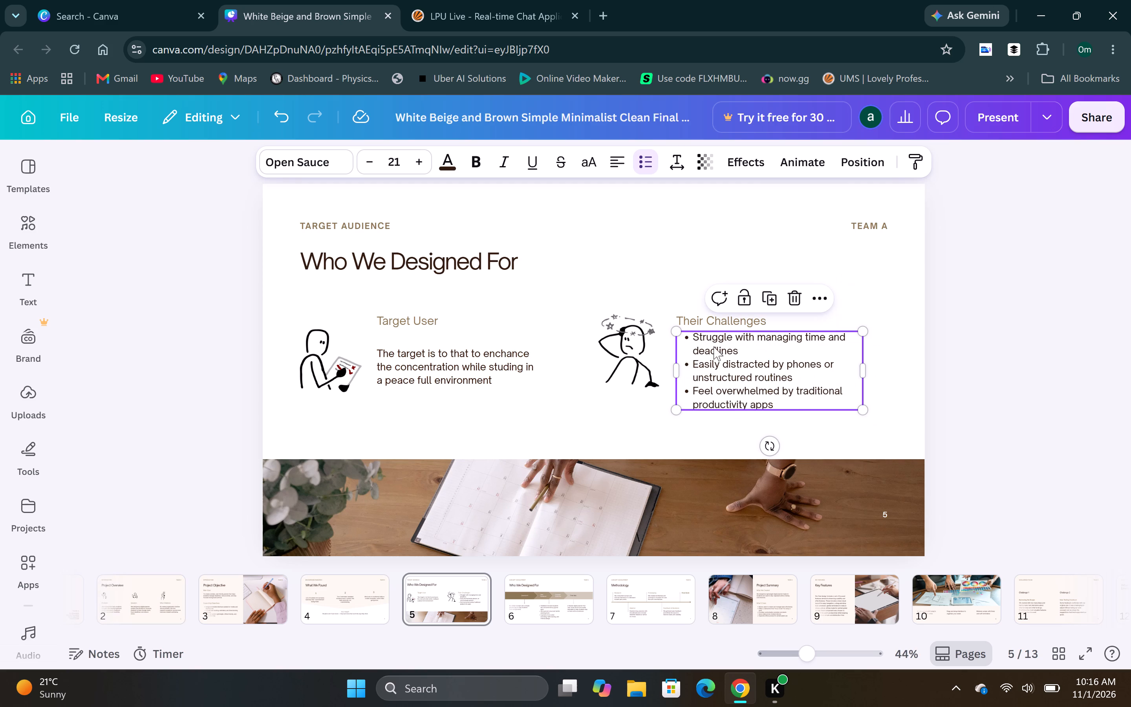
Delete all the template bullet text under Their Challenges on slide 5, keeping its text box for new wording.
click(741, 353)
key(BackSpace)
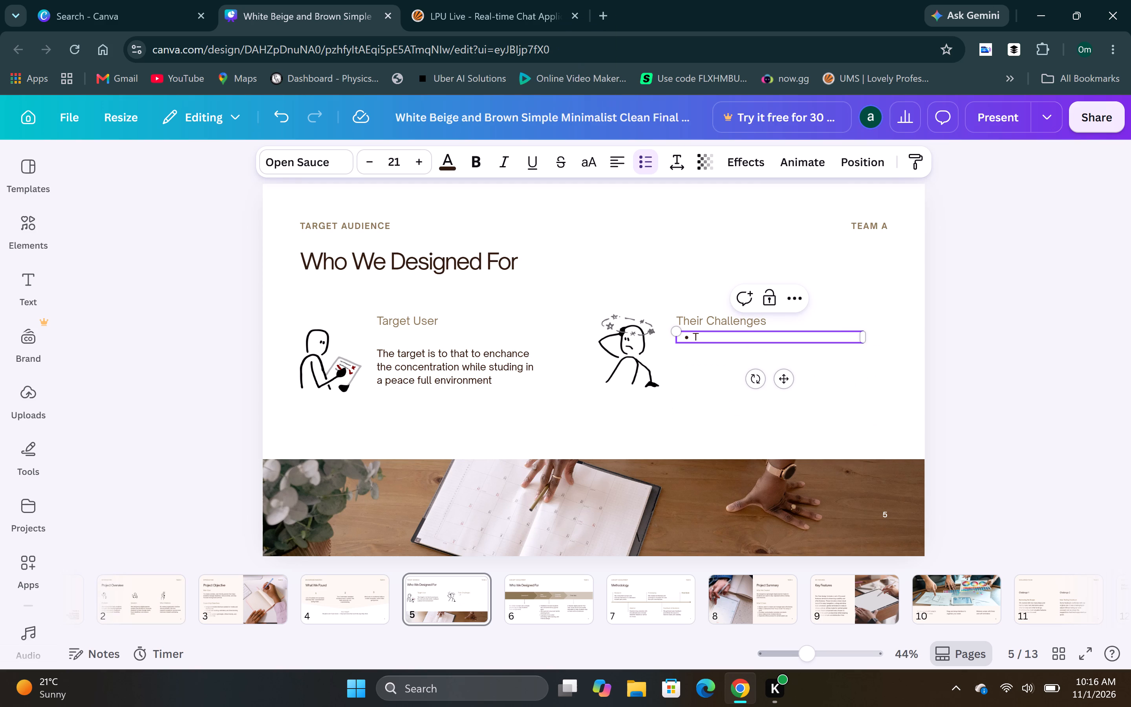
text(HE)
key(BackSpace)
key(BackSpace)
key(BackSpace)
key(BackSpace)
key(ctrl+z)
Start the Their Challenges bullet with "The main challenges are".
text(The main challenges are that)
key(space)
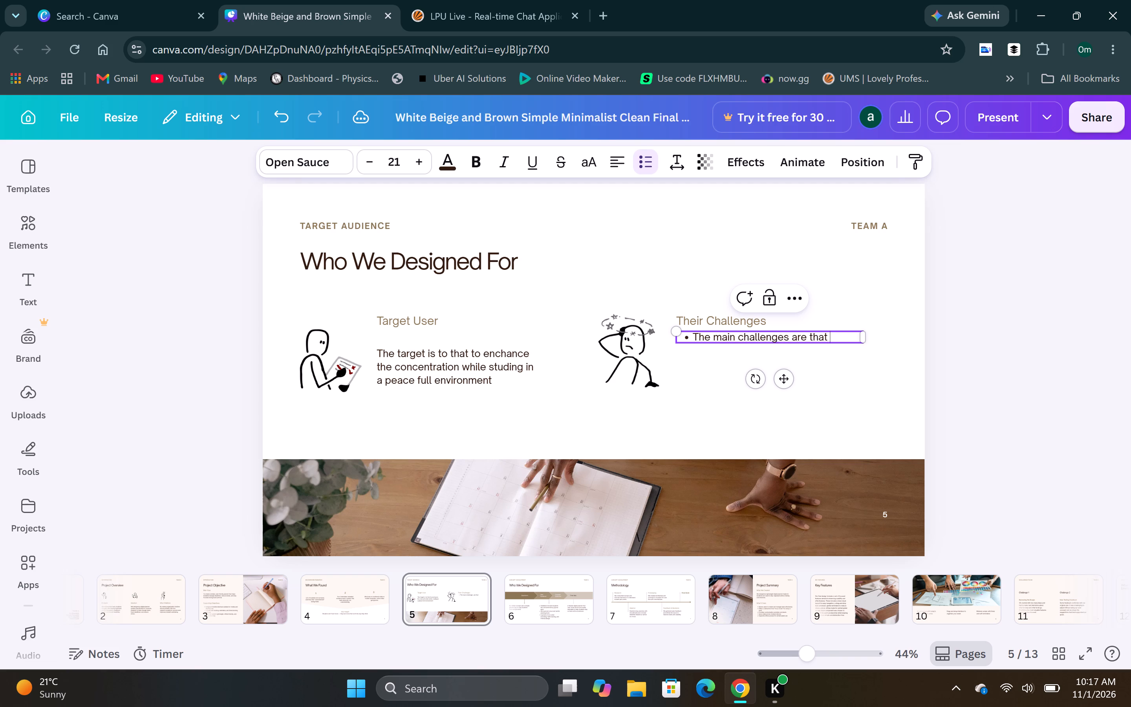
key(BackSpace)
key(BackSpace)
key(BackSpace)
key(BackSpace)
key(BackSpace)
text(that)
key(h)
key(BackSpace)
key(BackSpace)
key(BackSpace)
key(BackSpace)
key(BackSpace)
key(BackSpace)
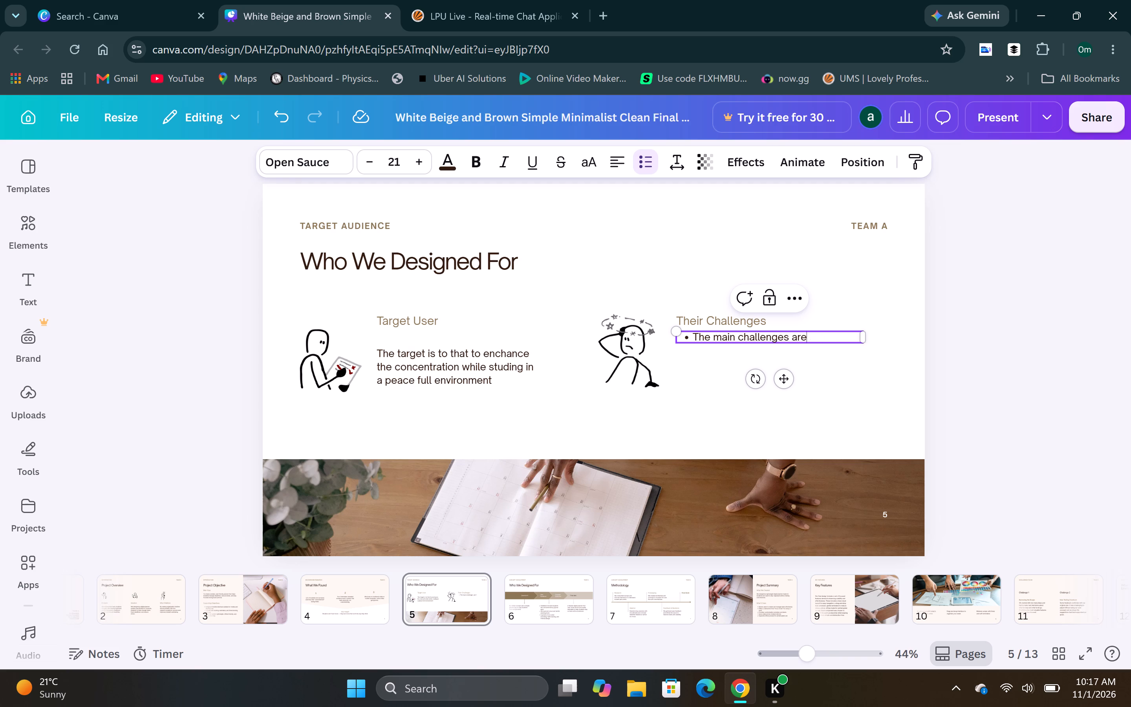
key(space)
Continue the Their Challenges bullet with "if we are sorrounded by many peeople".
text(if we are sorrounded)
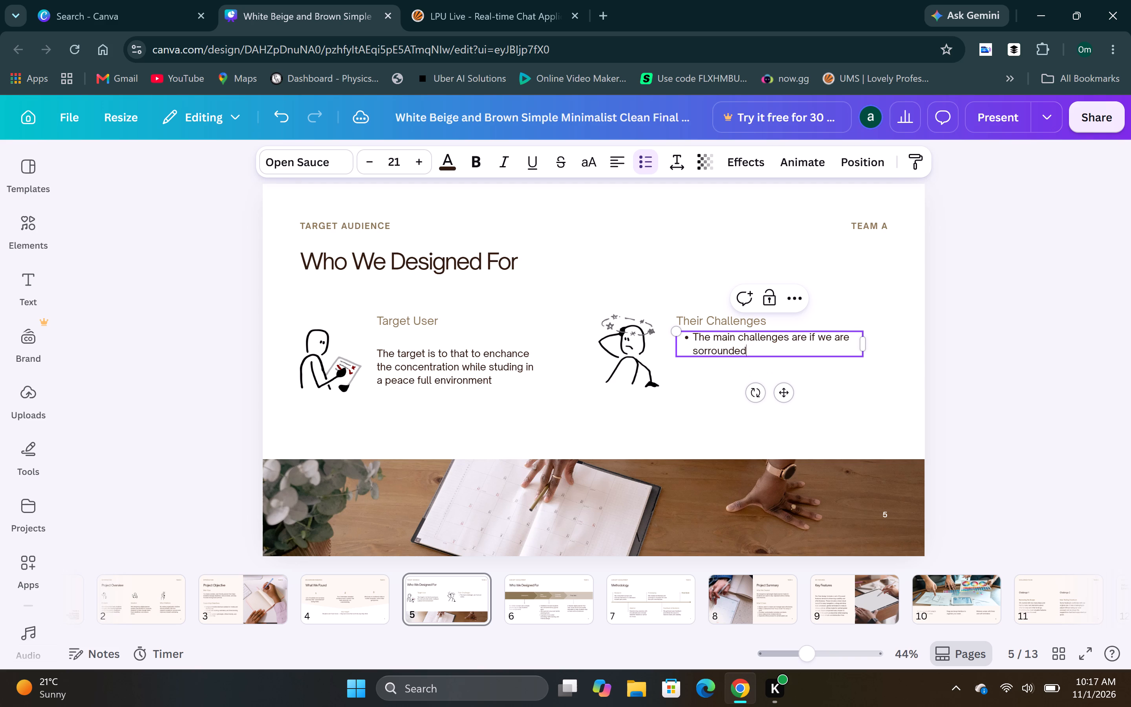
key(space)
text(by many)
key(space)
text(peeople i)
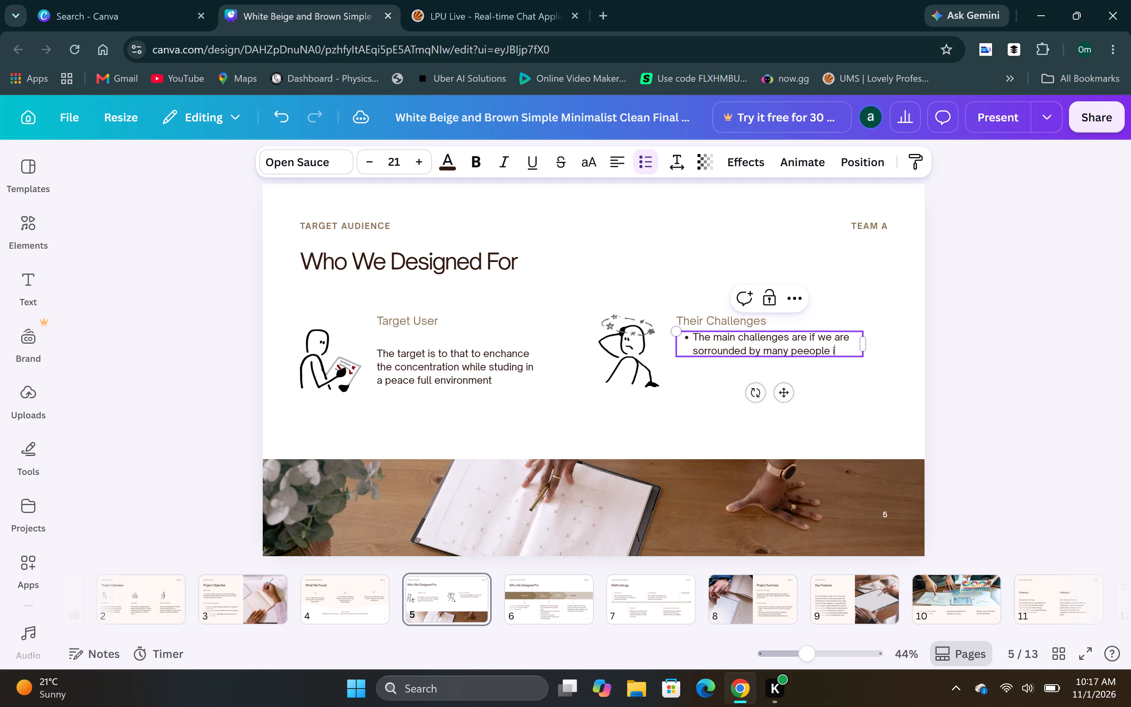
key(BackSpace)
Add "we cannot concentrate on" to the Their Challenges bullet after "peeople".
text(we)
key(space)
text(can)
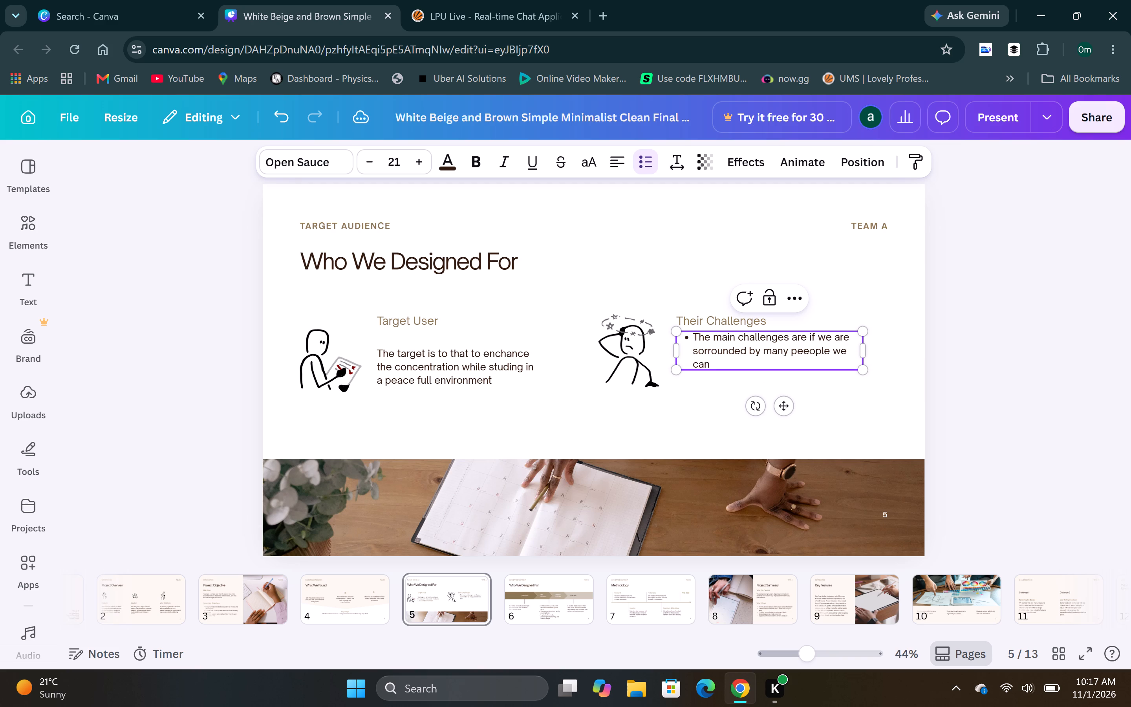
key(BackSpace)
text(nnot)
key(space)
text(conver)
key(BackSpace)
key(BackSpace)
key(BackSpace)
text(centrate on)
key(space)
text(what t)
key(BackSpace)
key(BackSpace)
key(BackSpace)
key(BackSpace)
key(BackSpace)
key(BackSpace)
Add "our studies" after "cannot concentrate on" in the Their Challenges bullet.
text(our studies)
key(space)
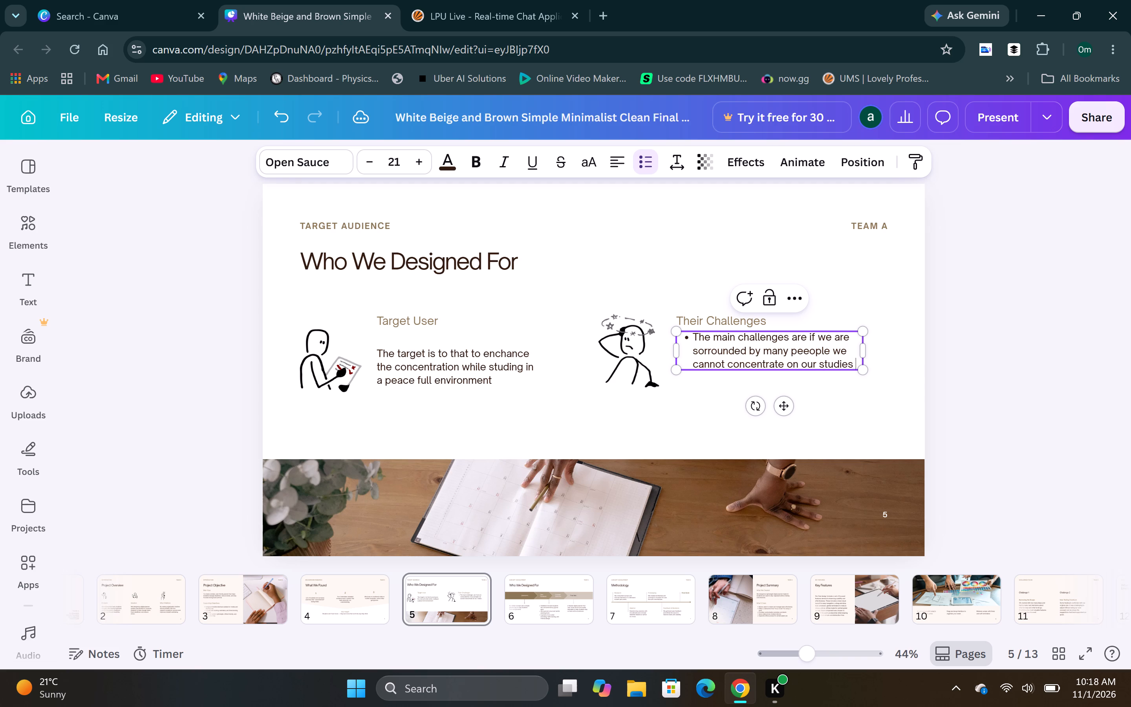
End the first Their Challenges bullet with a period and start a second bullet with "And our foucs".
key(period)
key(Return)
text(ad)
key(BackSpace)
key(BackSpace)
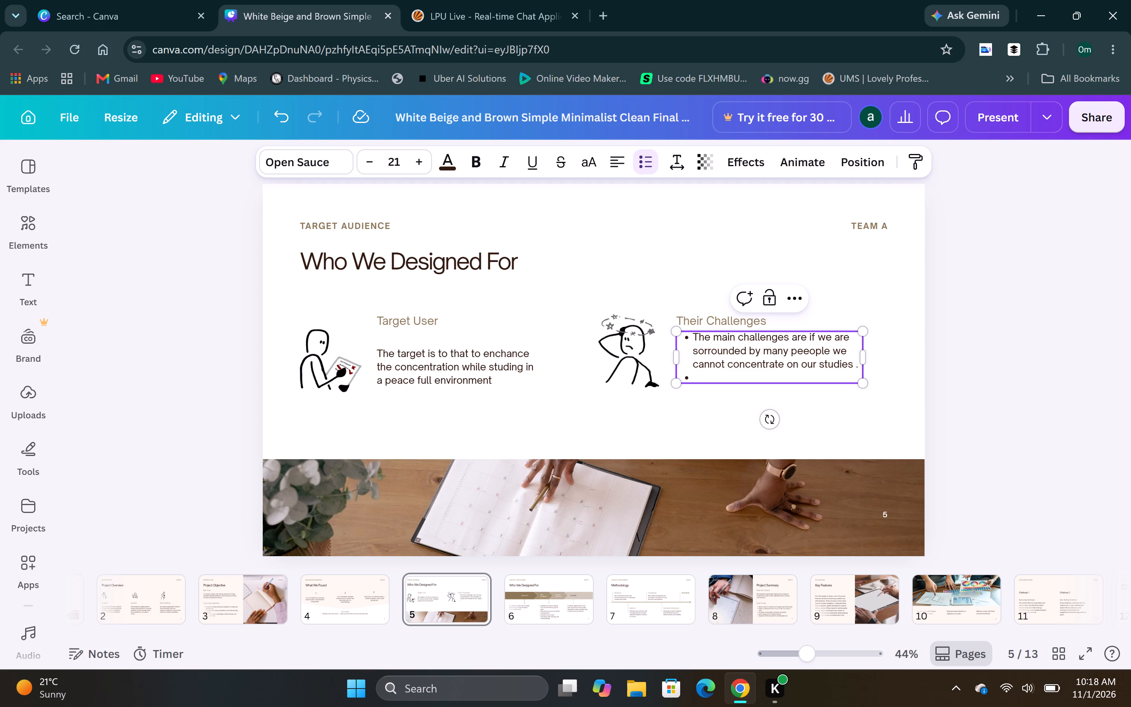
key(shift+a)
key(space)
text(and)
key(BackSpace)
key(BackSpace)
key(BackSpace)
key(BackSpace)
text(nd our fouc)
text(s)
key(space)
Continue the second Their Challenges bullet with "breaks every time".
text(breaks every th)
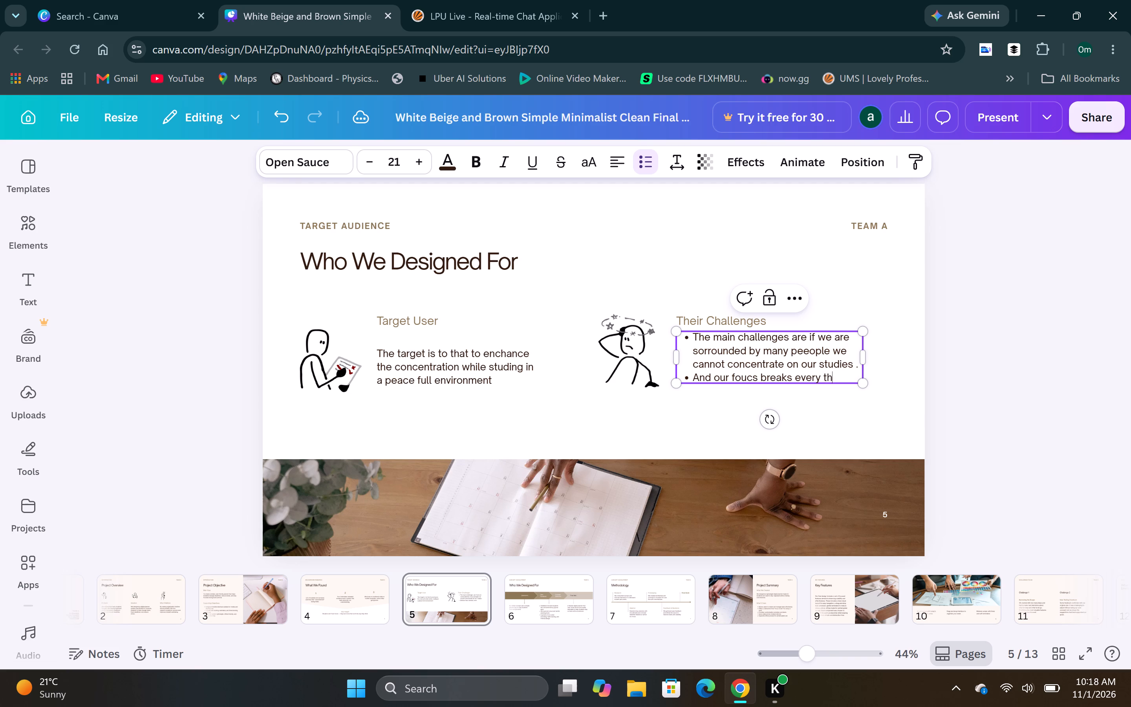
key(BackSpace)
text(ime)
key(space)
On slide 6, replace the "Who We Designed For" title with "Students".
click(546, 605)
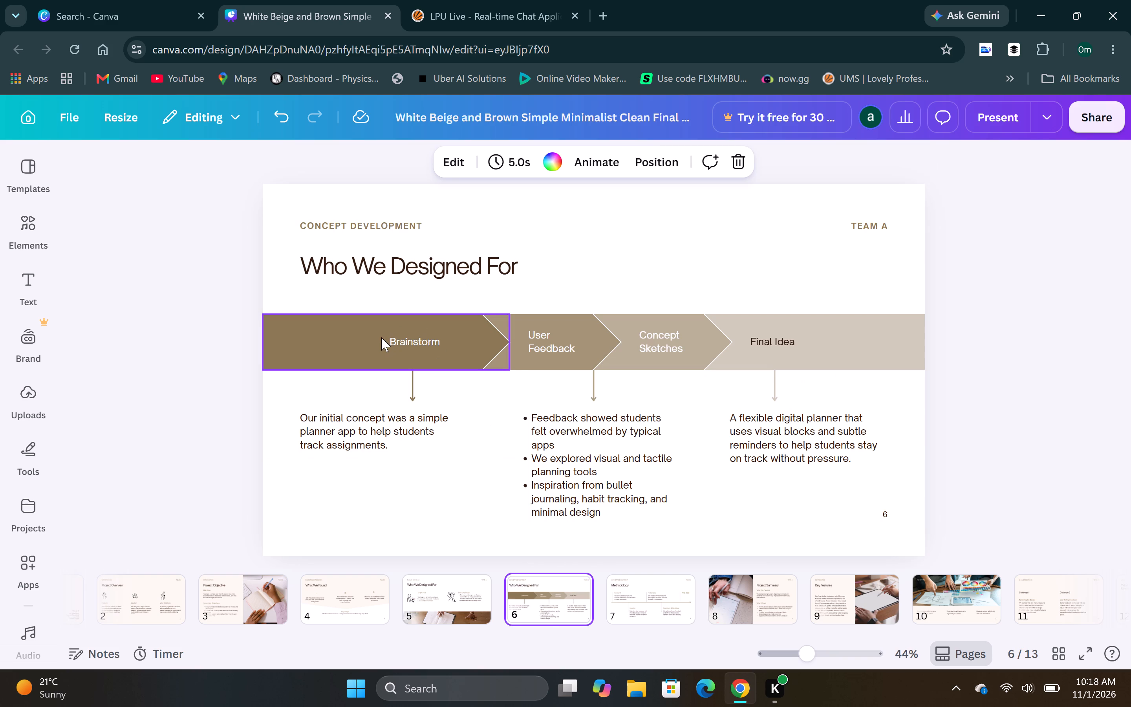
click(391, 339)
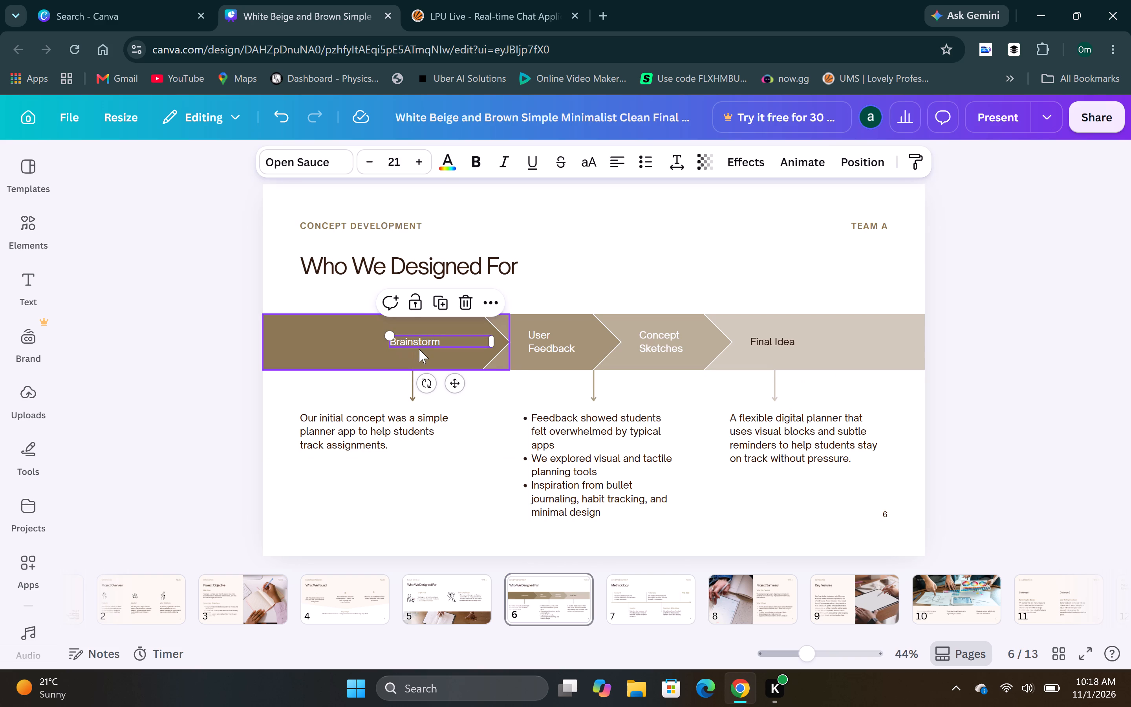
click(532, 258)
triple_click(532, 258)
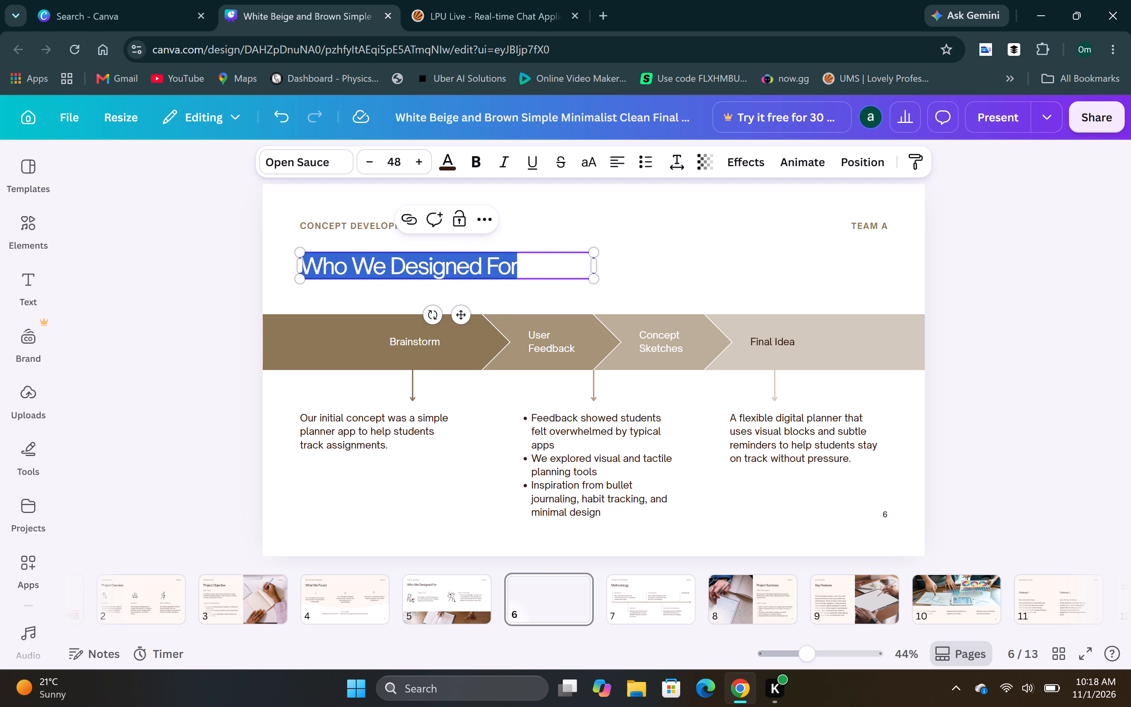
key(BackSpace)
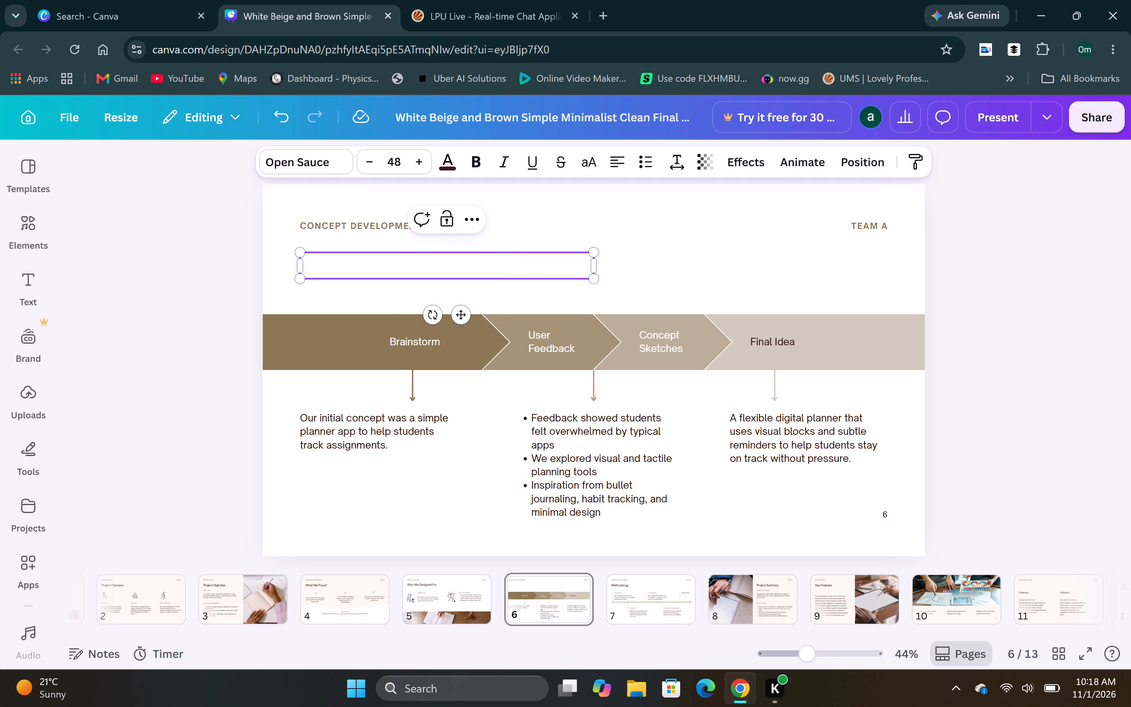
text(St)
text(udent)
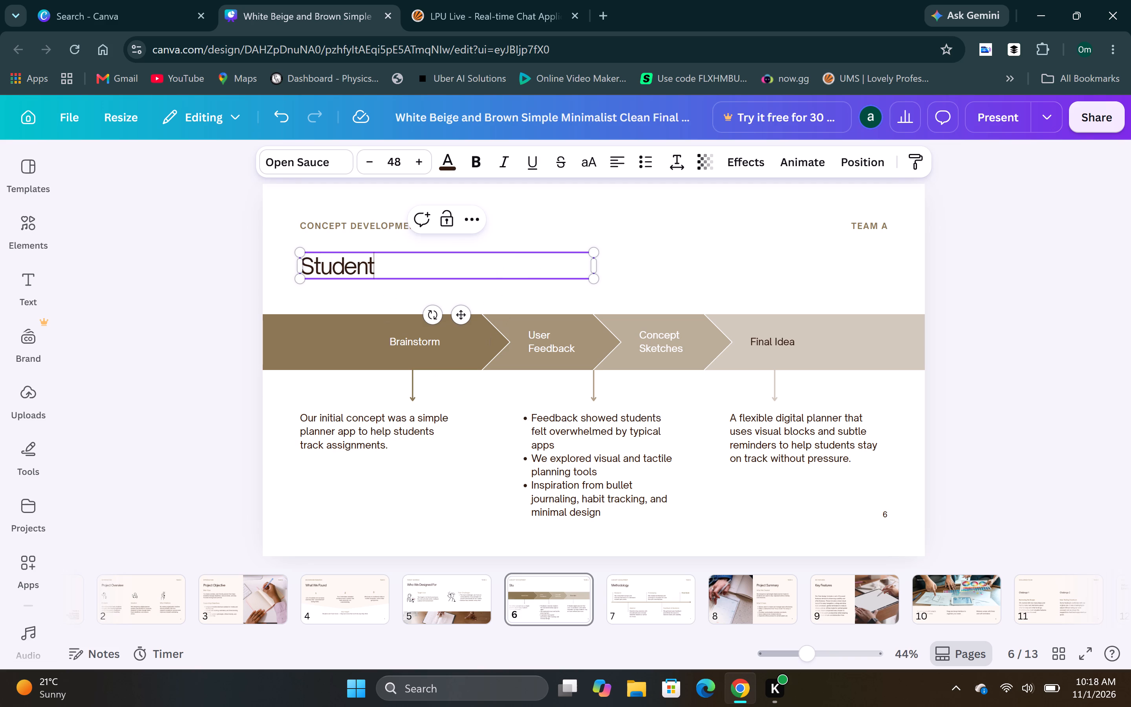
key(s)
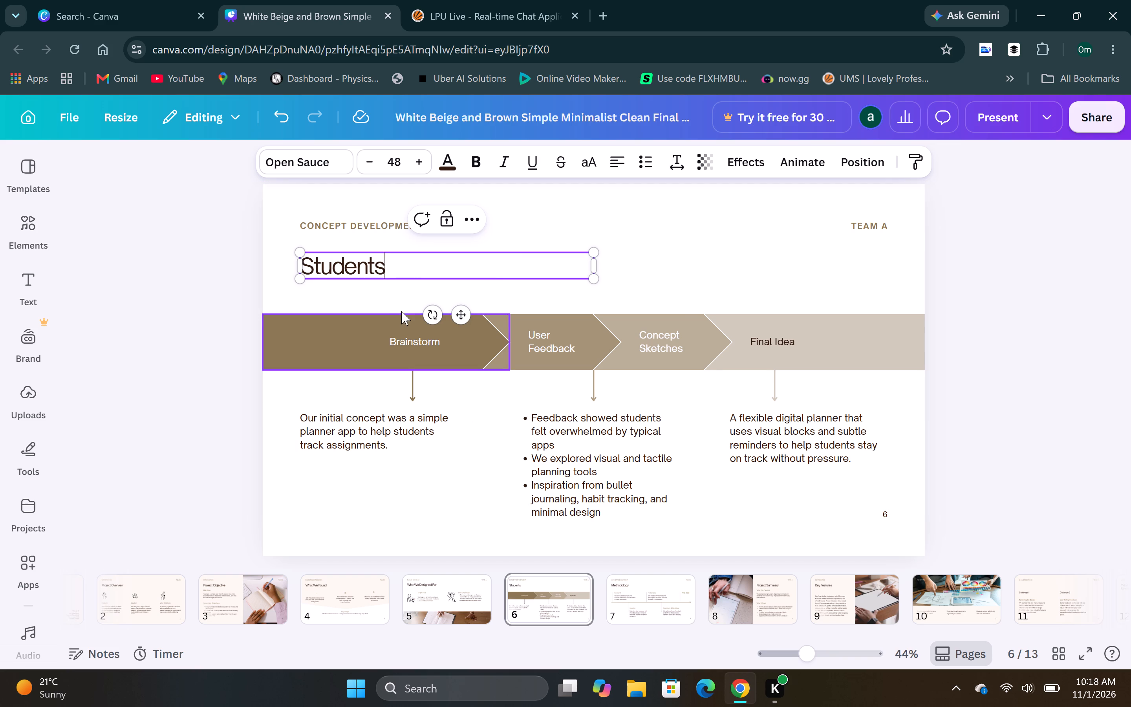
Spread the outer process labels on slide 6, moving Brainstorm toward the slide's left edge and Final Idea toward its right edge.
click(404, 344)
drag(404, 344, 360, 342)
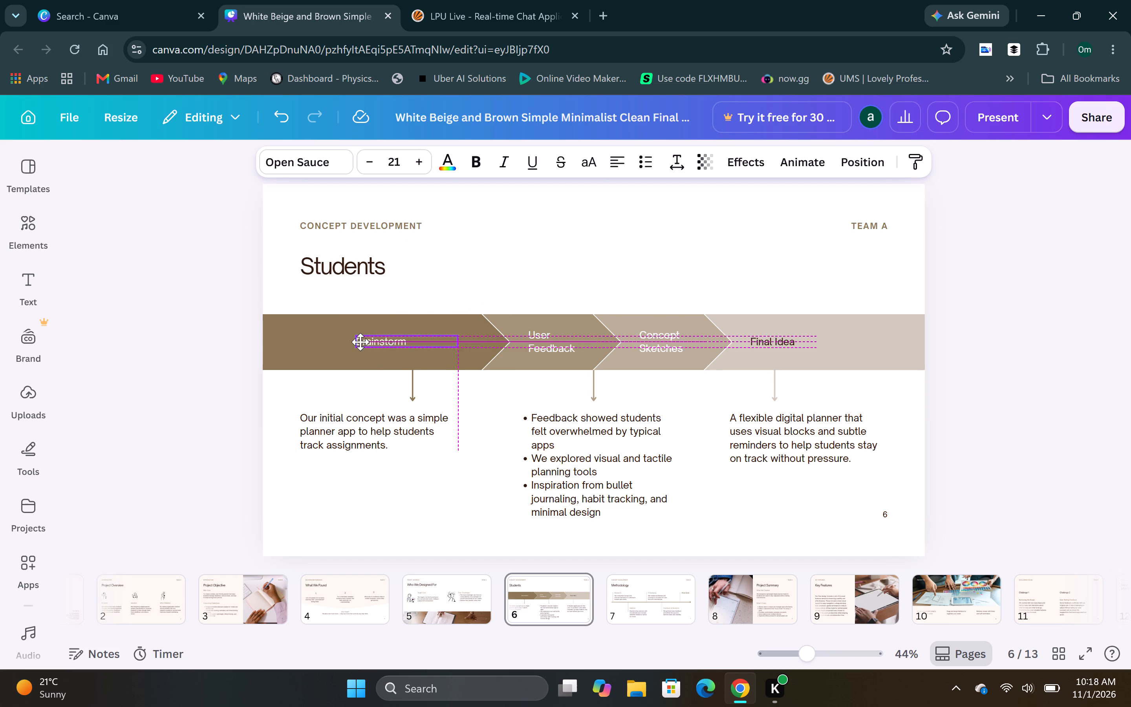
drag(360, 342, 329, 343)
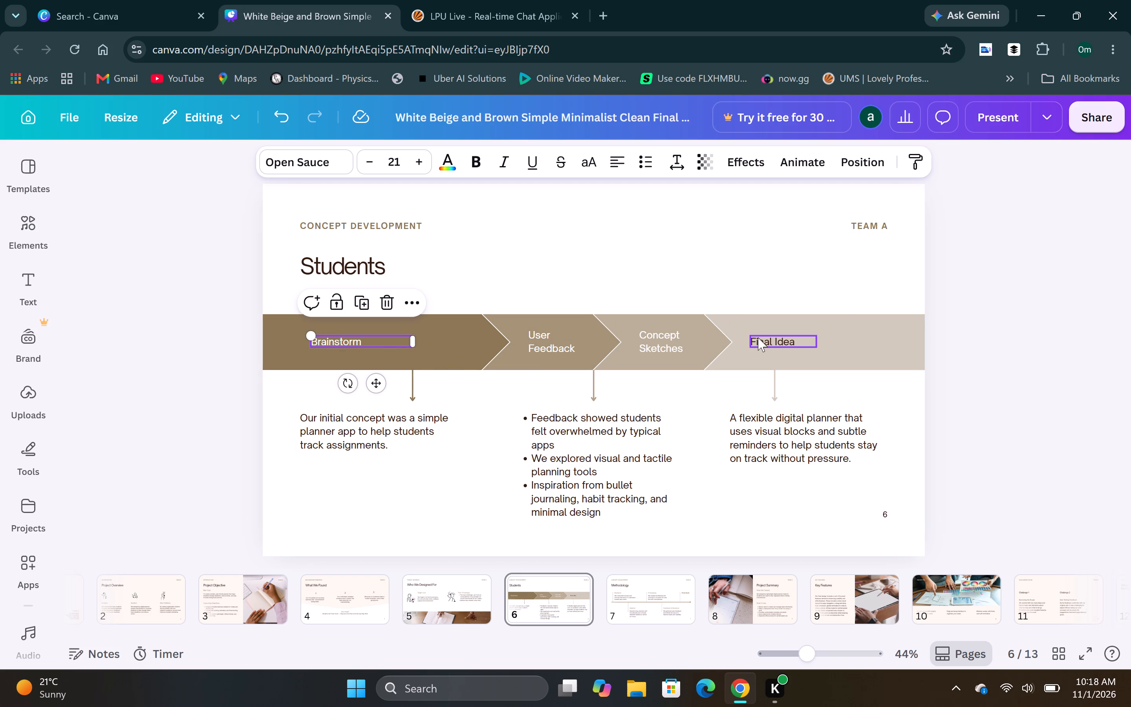
drag(763, 337, 844, 339)
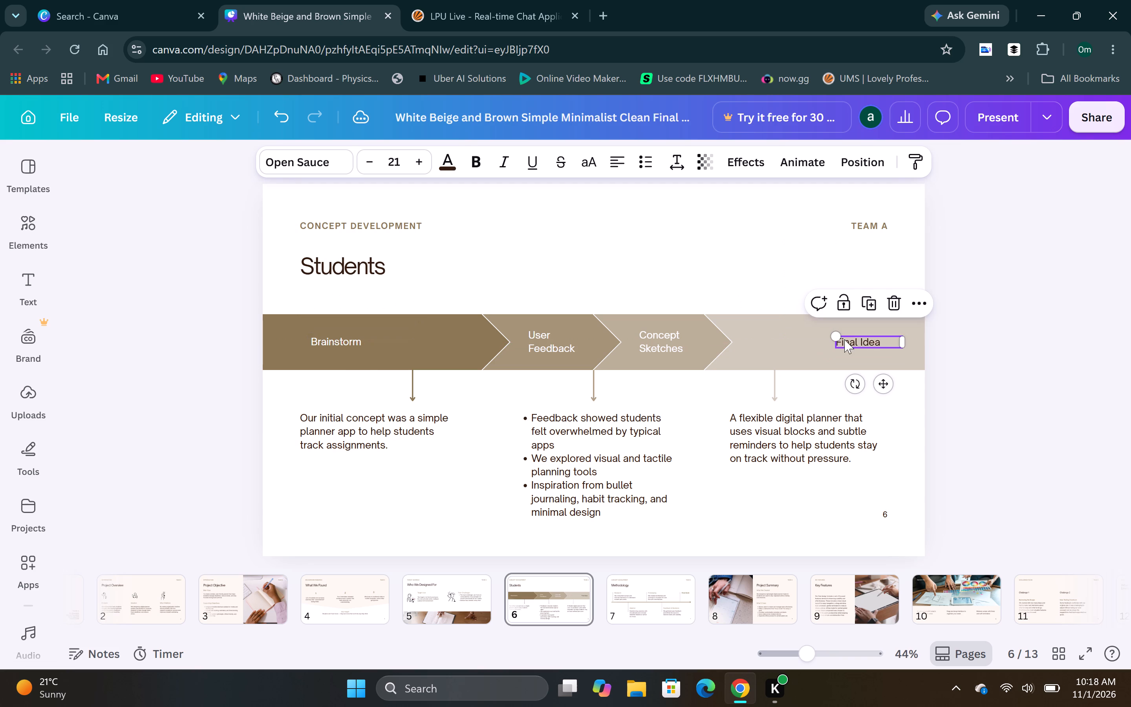
Move the three description text blocks on slide 6 slightly up, closer to the arrows, with their tops aligned.
drag(349, 428, 350, 418)
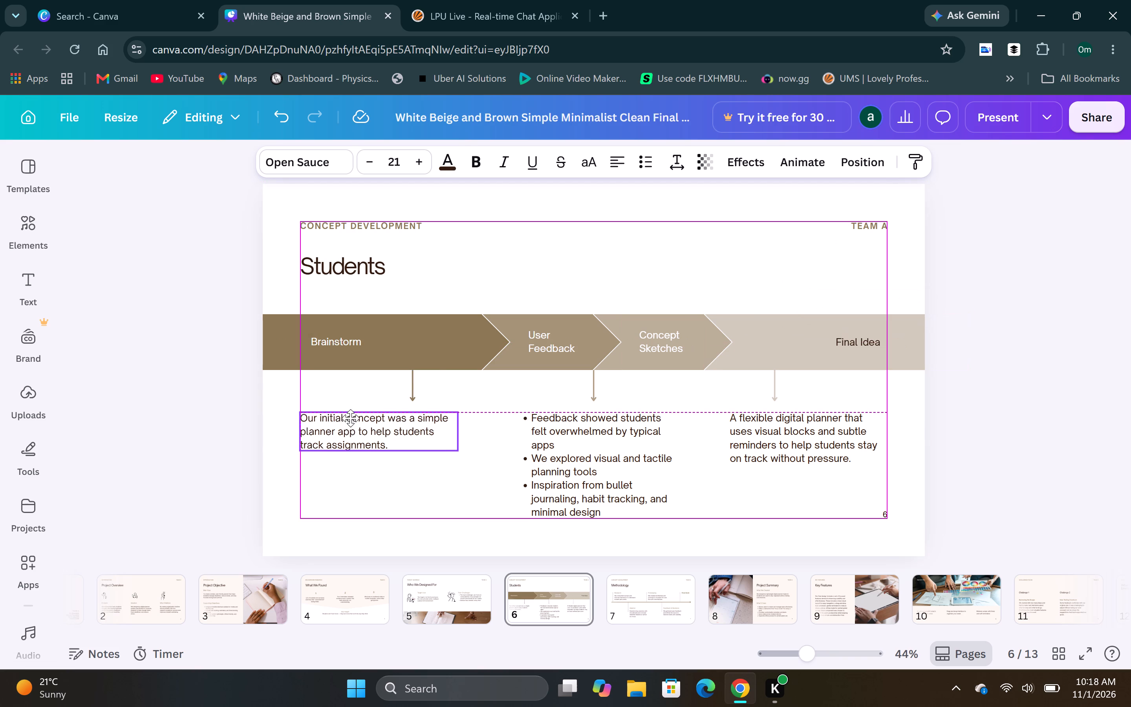
drag(350, 418, 351, 418)
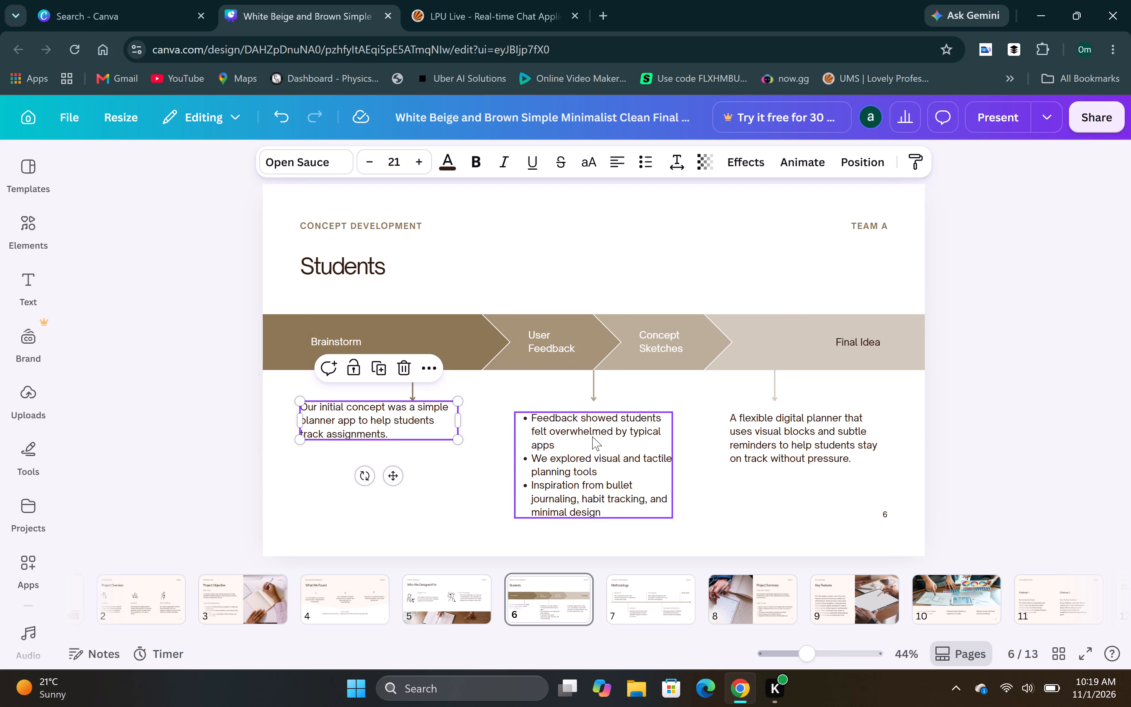
drag(592, 436, 592, 425)
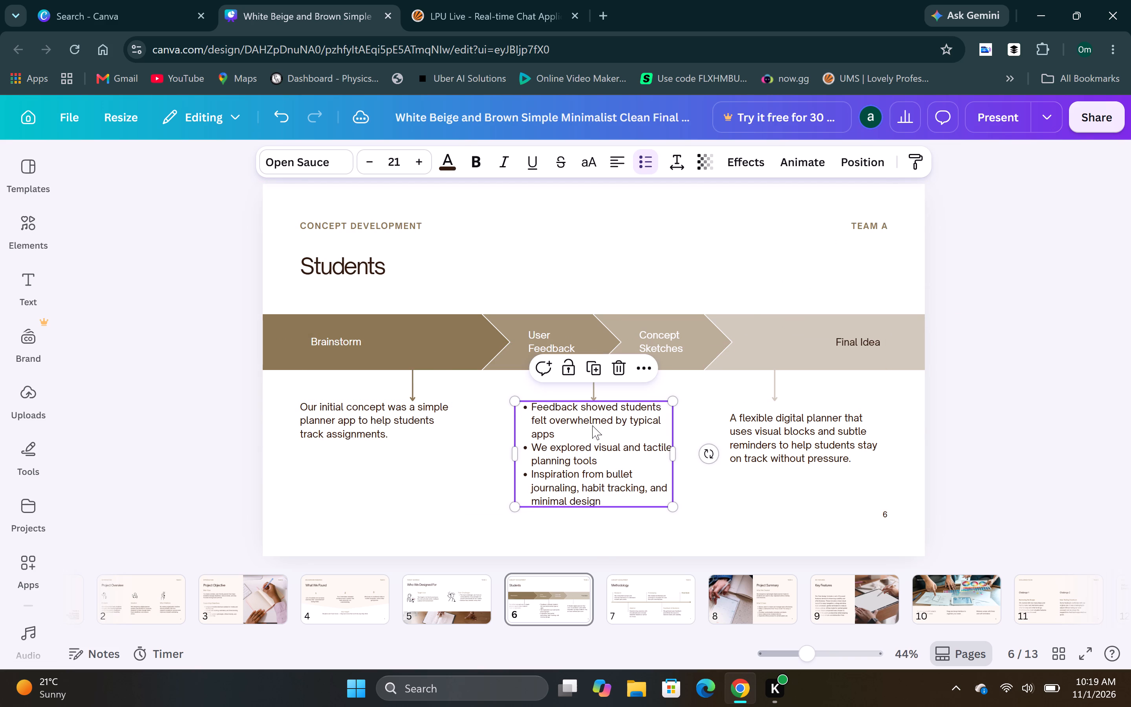
drag(760, 425, 761, 412)
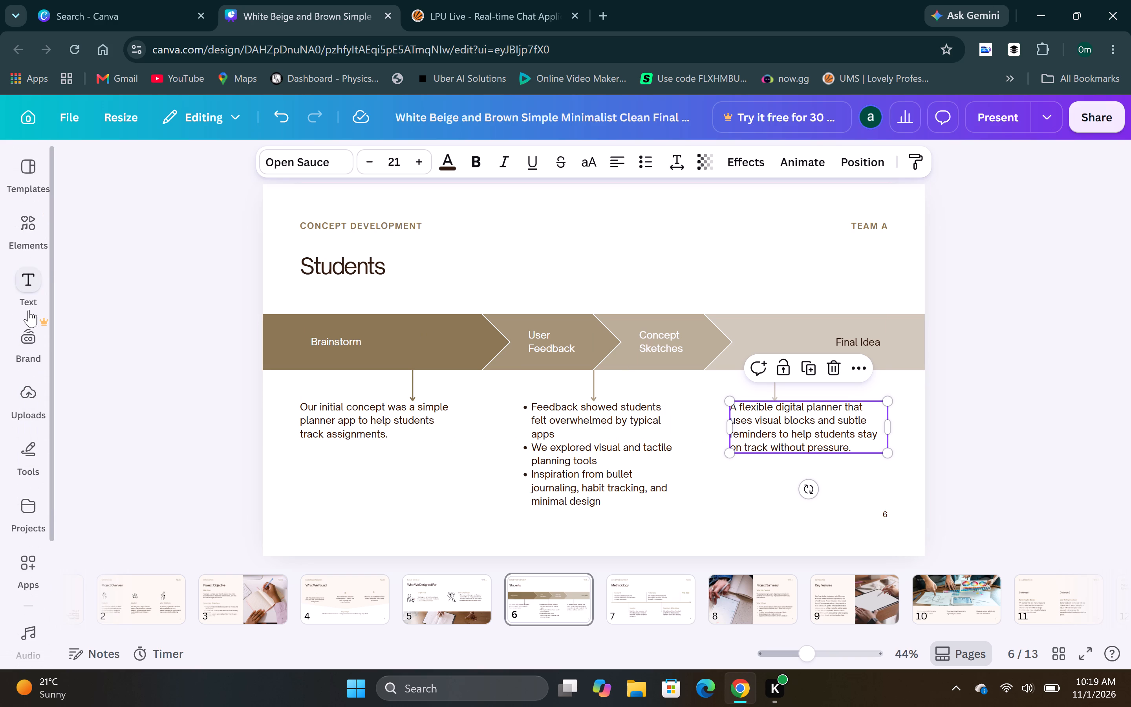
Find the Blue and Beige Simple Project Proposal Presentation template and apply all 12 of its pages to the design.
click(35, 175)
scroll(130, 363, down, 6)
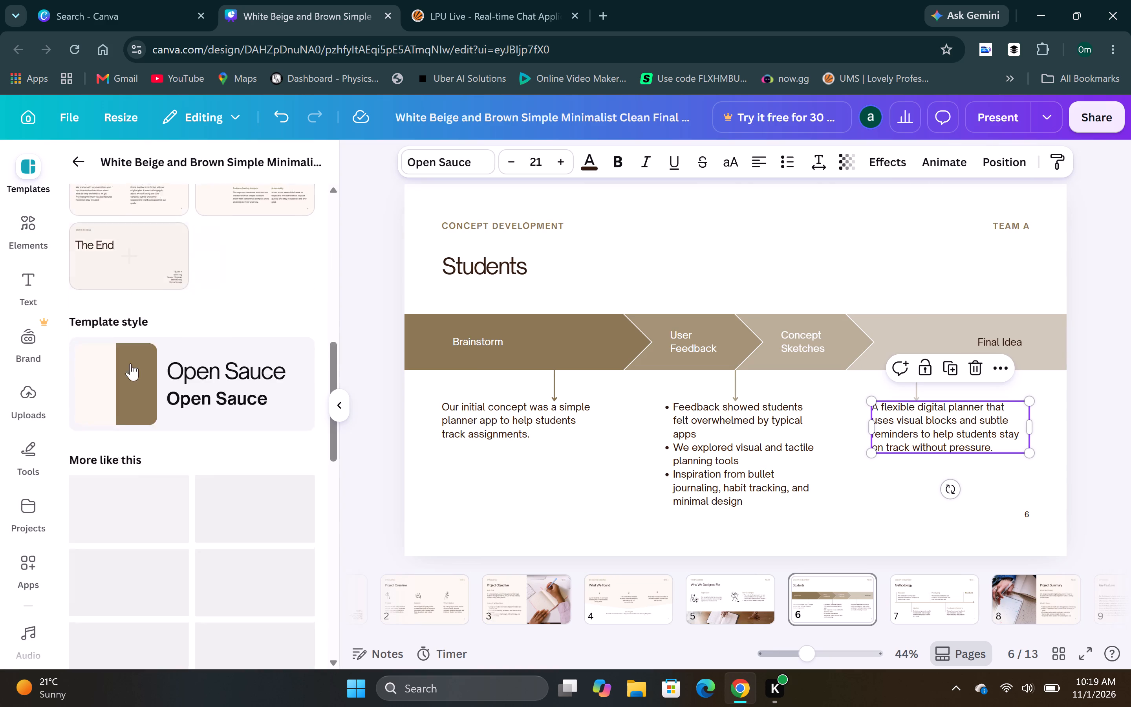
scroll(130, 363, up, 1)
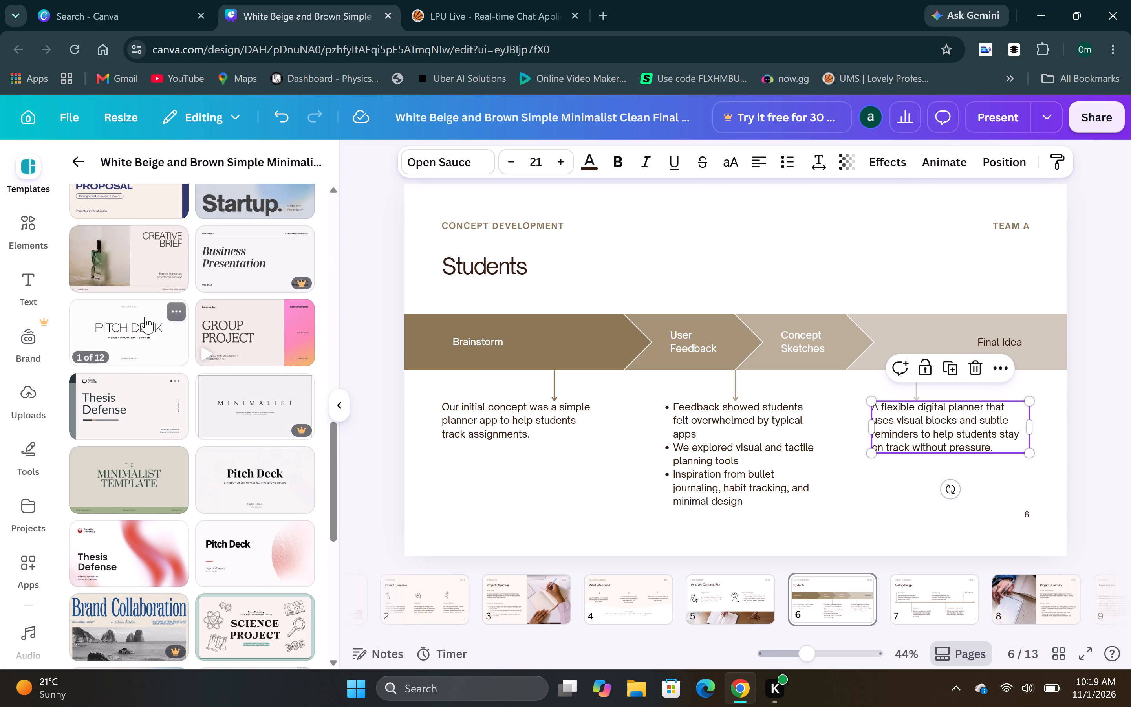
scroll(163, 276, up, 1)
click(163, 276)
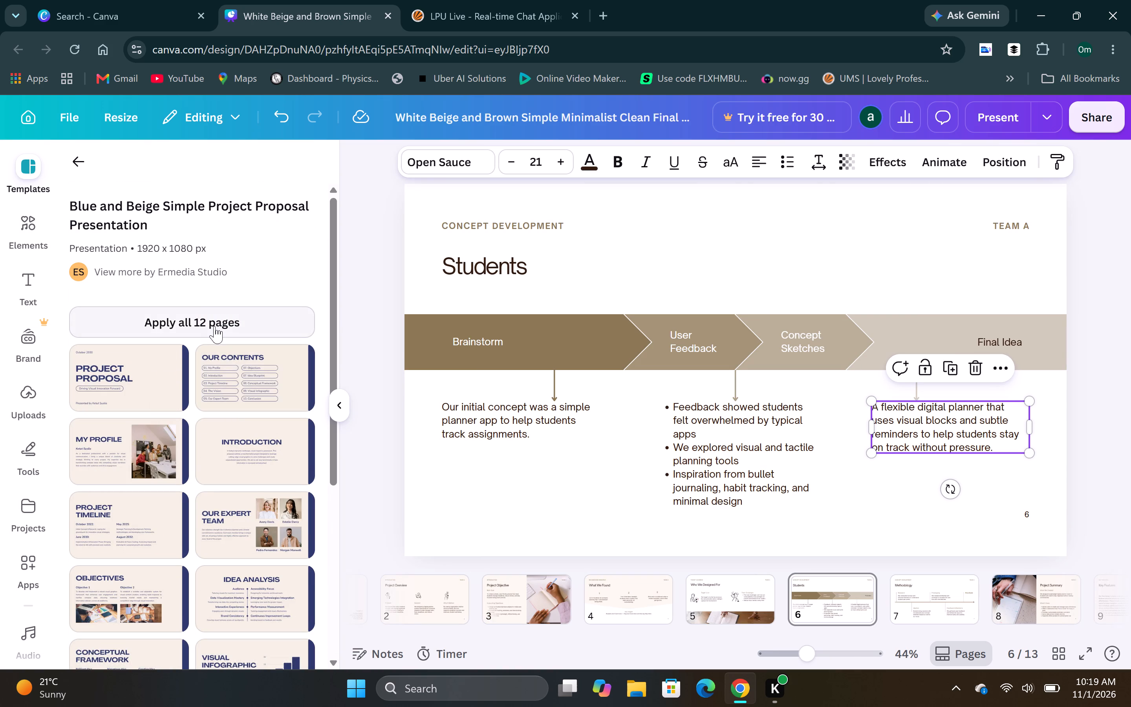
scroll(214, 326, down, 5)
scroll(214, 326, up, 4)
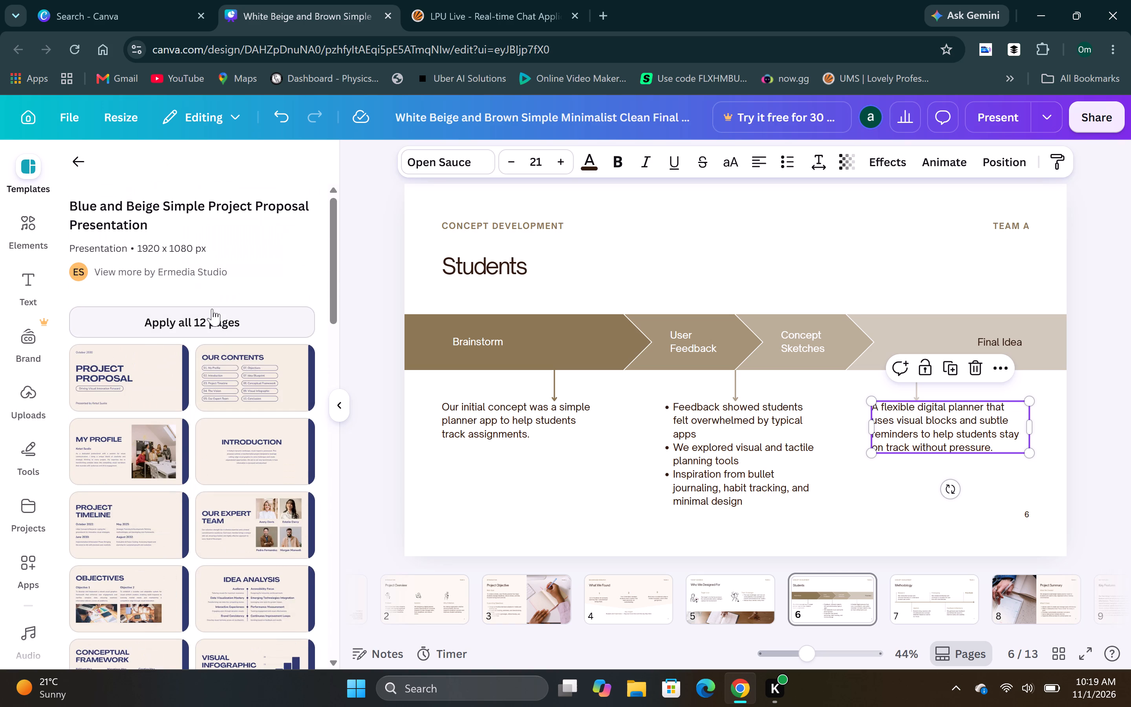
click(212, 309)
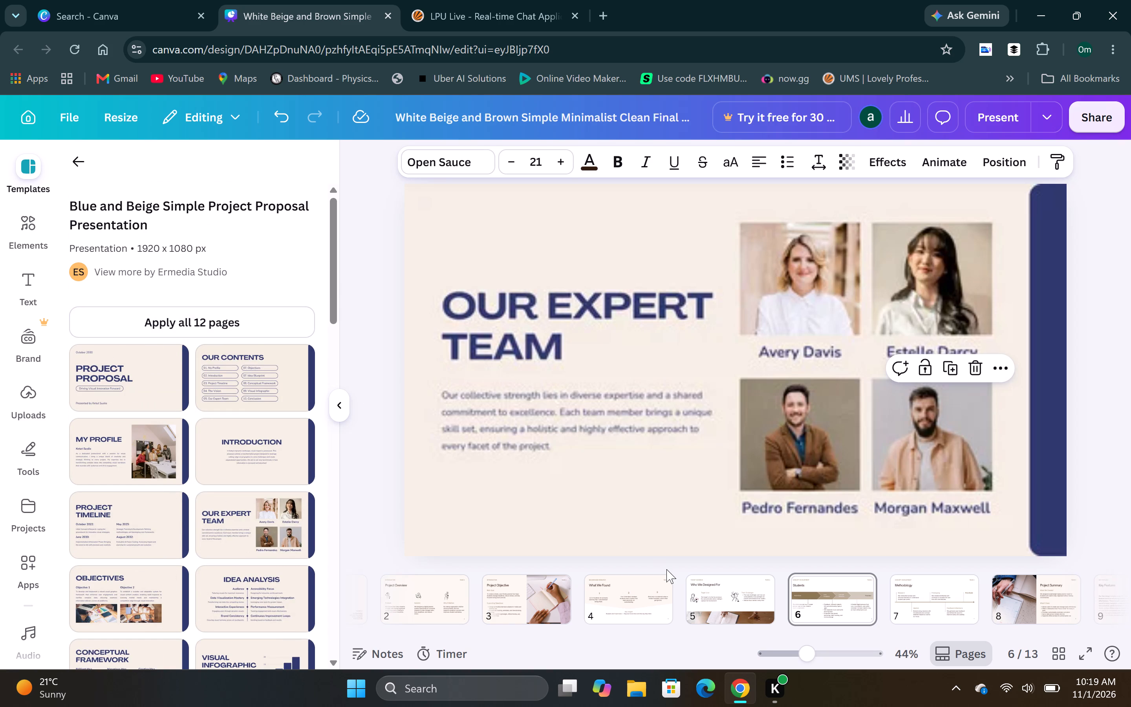
Look through the page thumbnails of the newly applied blue and beige template.
scroll(666, 569, left, 4)
scroll(666, 569, right, 7)
scroll(666, 569, left, 10)
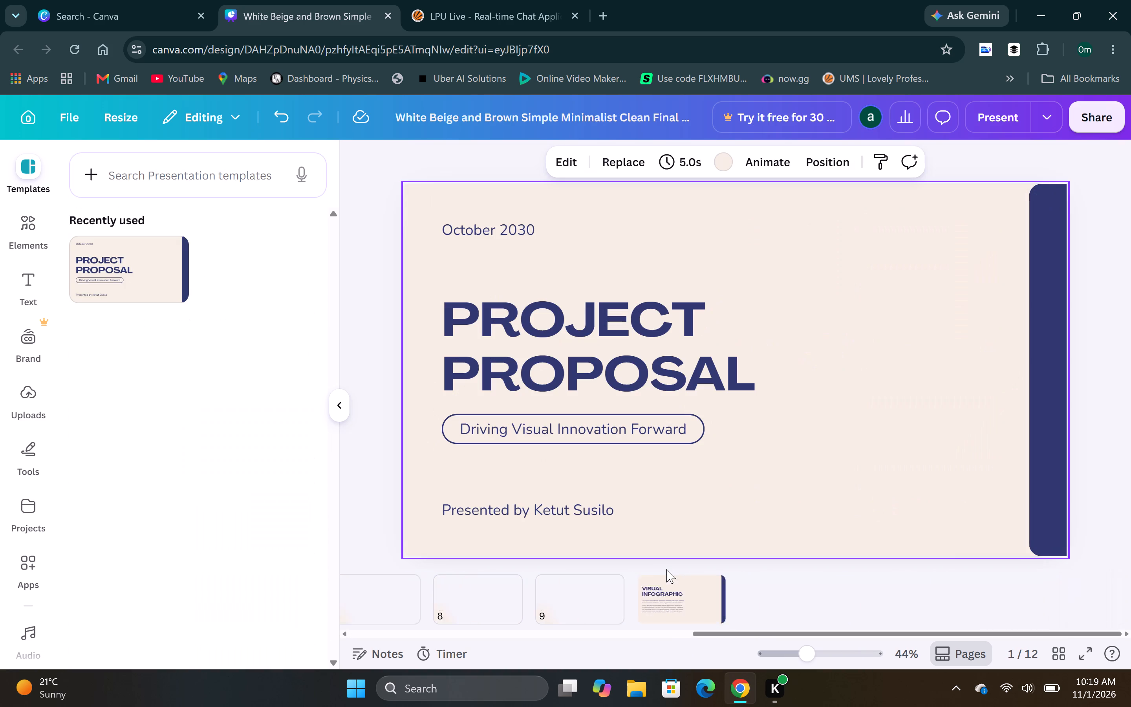
scroll(666, 569, left, 2)
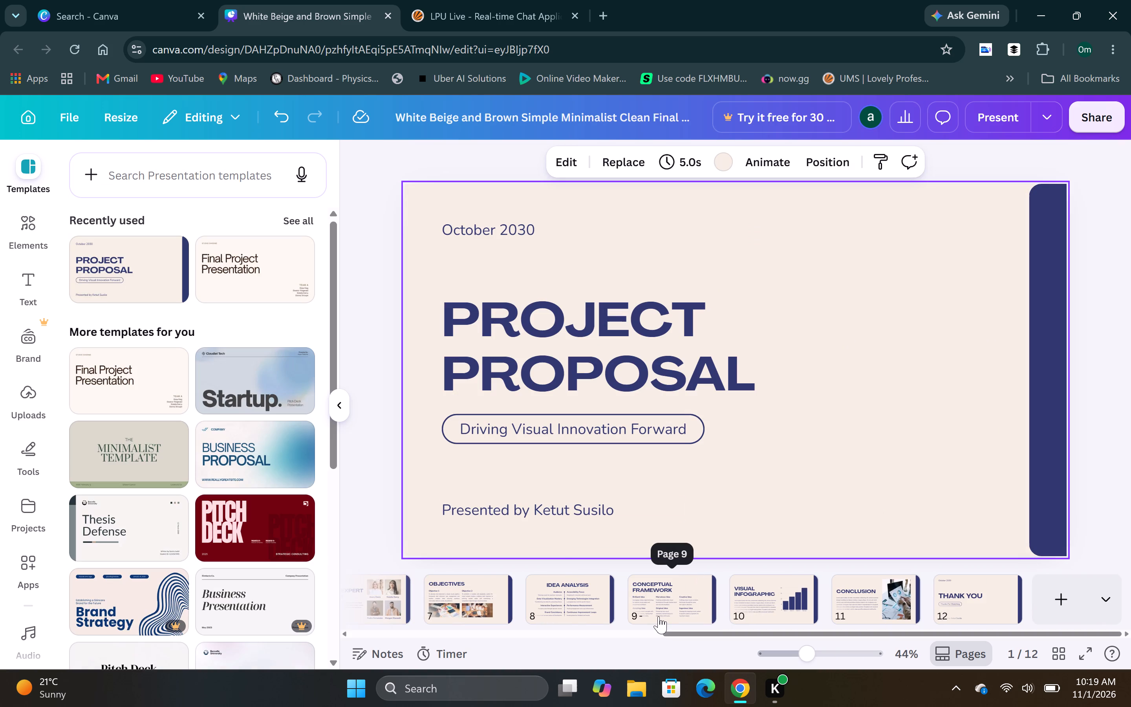
scroll(659, 616, left, 7)
scroll(703, 606, left, 6)
scroll(703, 606, right, 5)
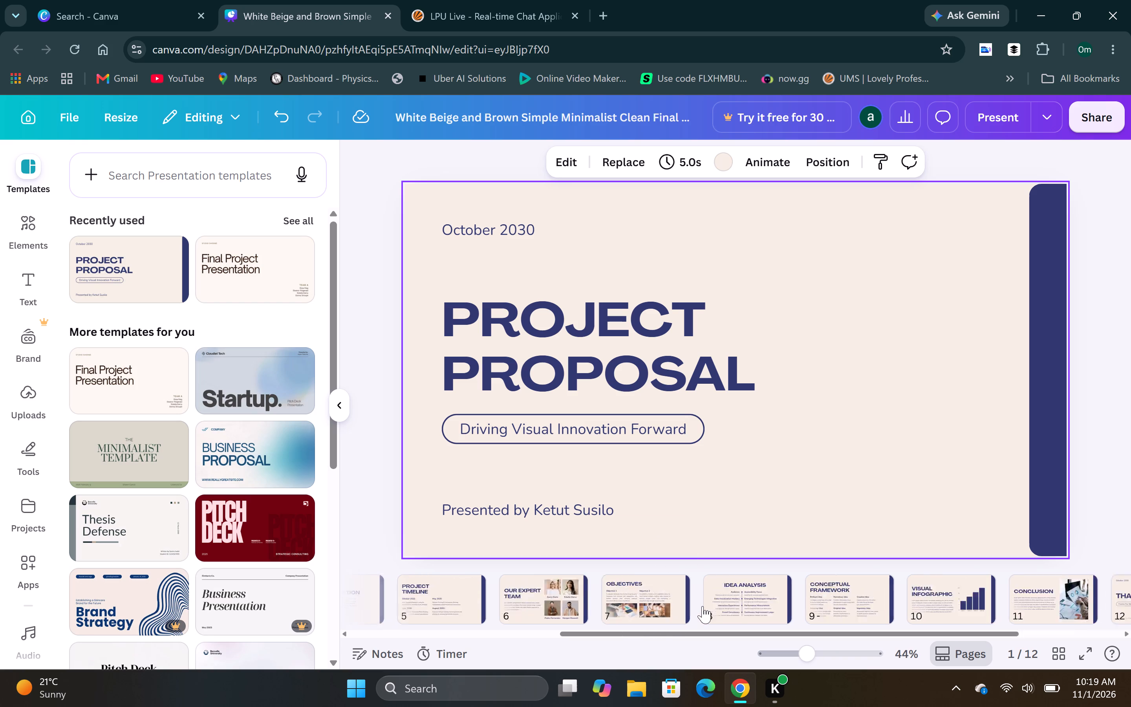
scroll(703, 606, right, 7)
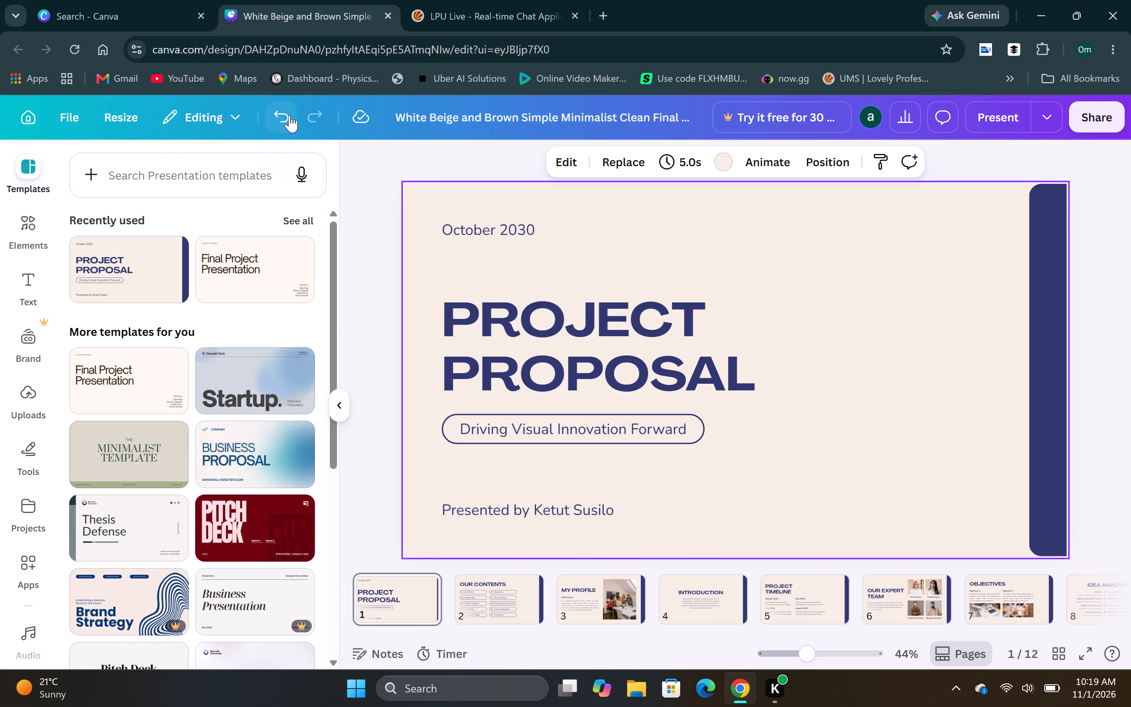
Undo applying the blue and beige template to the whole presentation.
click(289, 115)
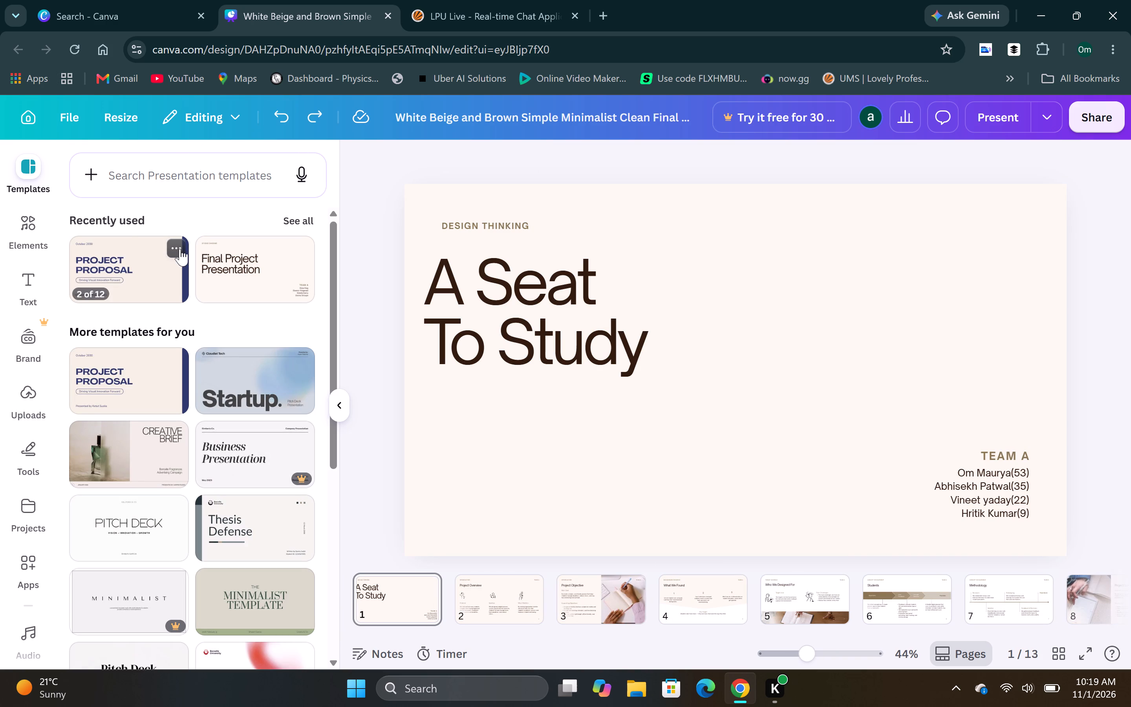
Replace slide 4 with the Project Proposal cover page from the recently used Blue and Beige template.
click(180, 249)
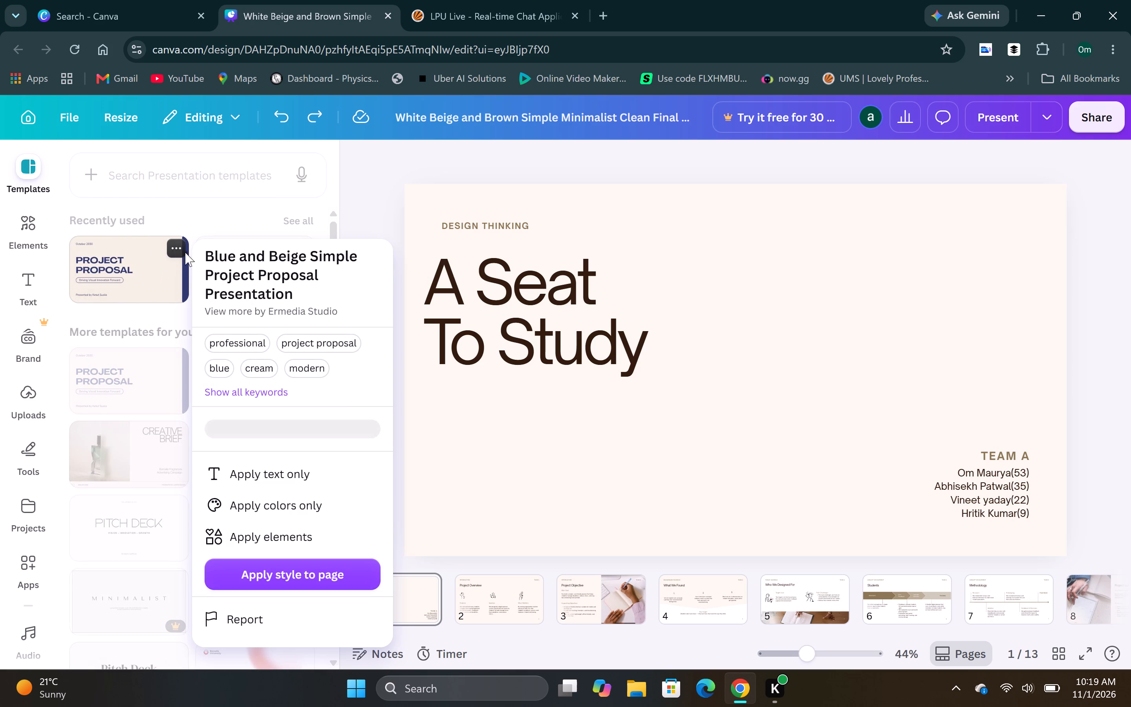
click(128, 255)
drag(128, 255, 677, 574)
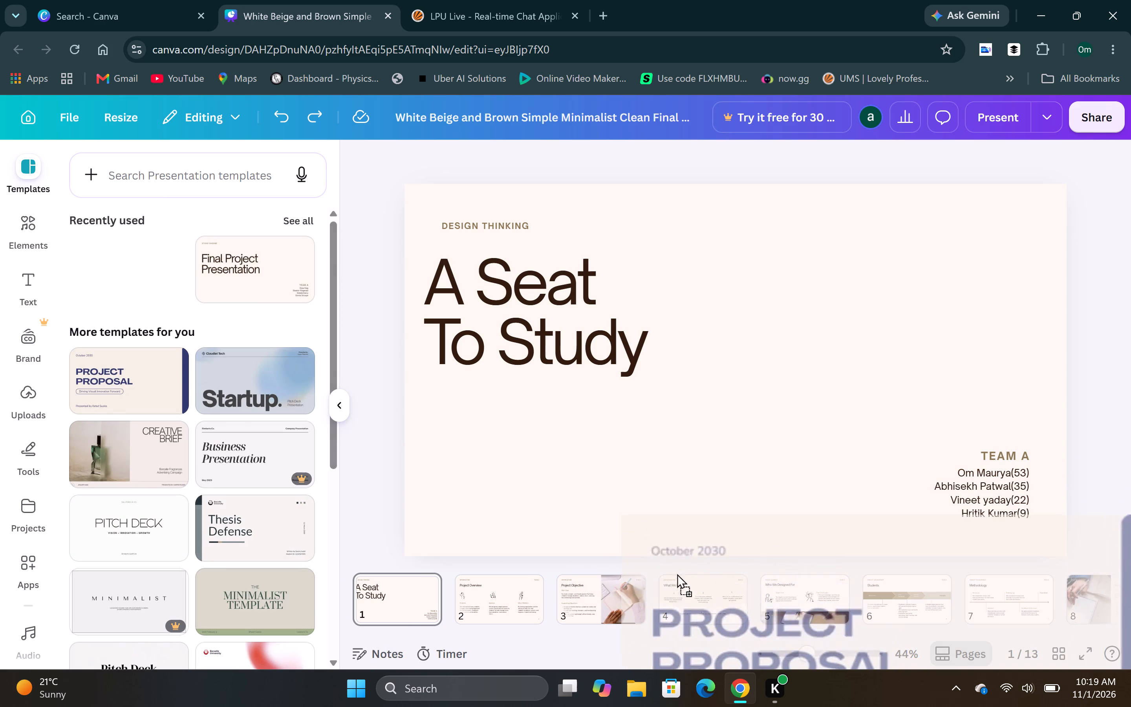
drag(677, 574, 670, 589)
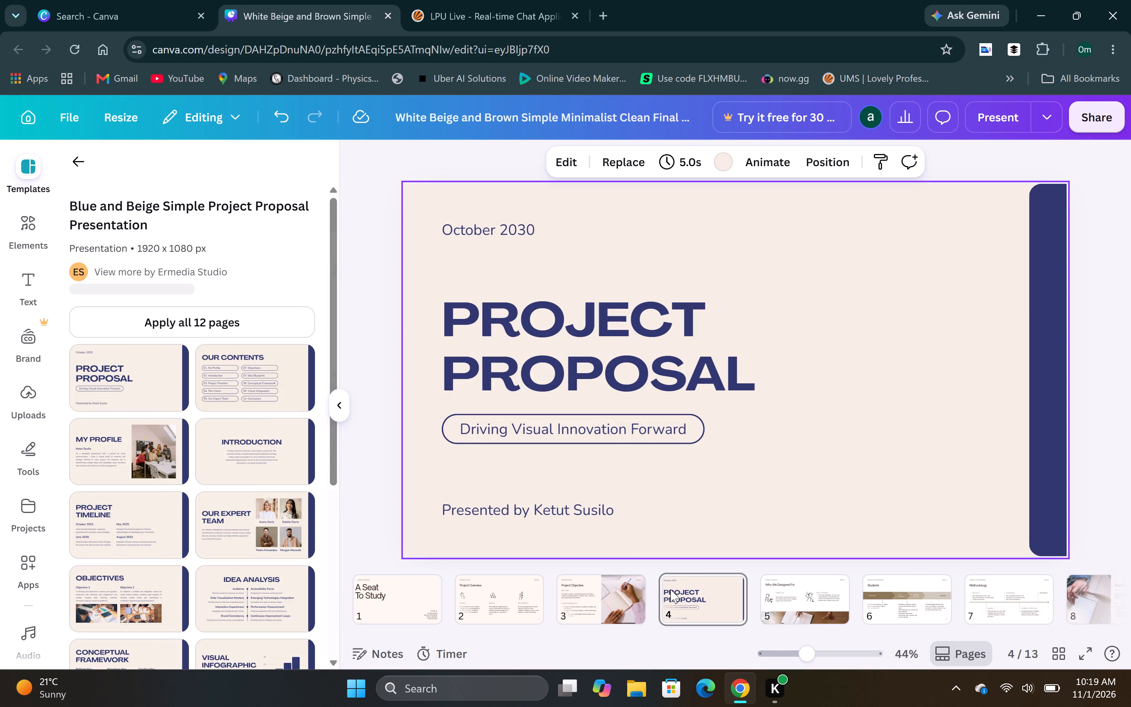
Add the template's Our Contents page and arrange the slides with the Project Proposal cover as page 1 and Our Contents as page 2.
drag(216, 392, 375, 606)
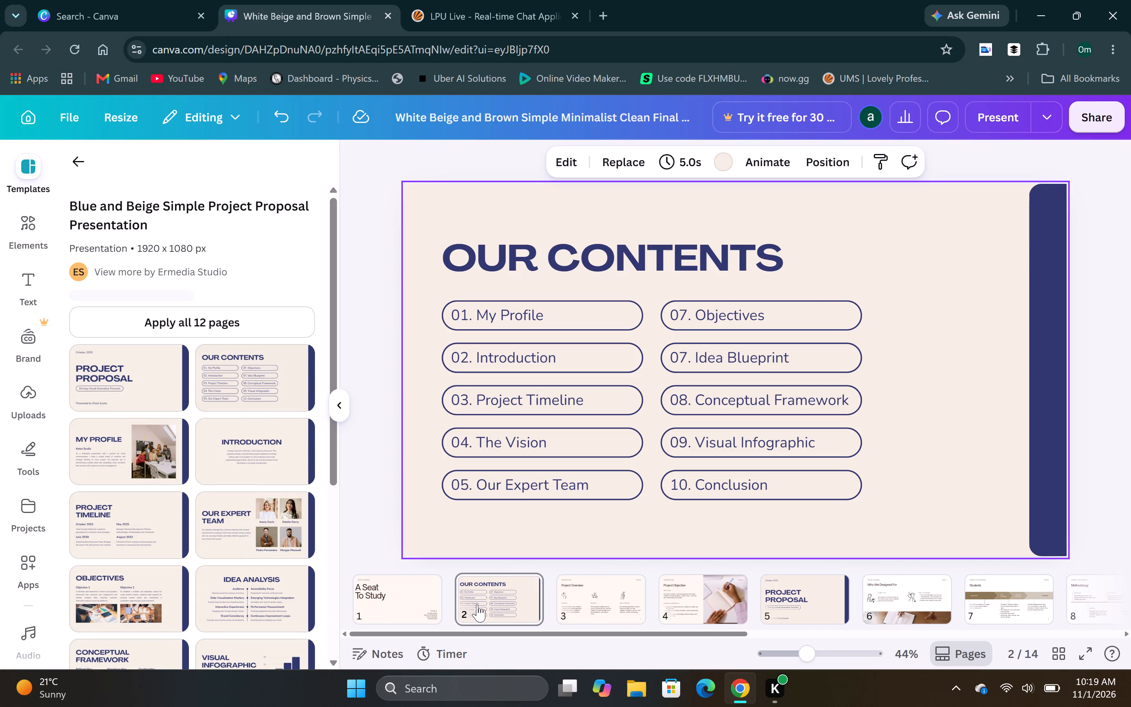
drag(805, 593, 316, 596)
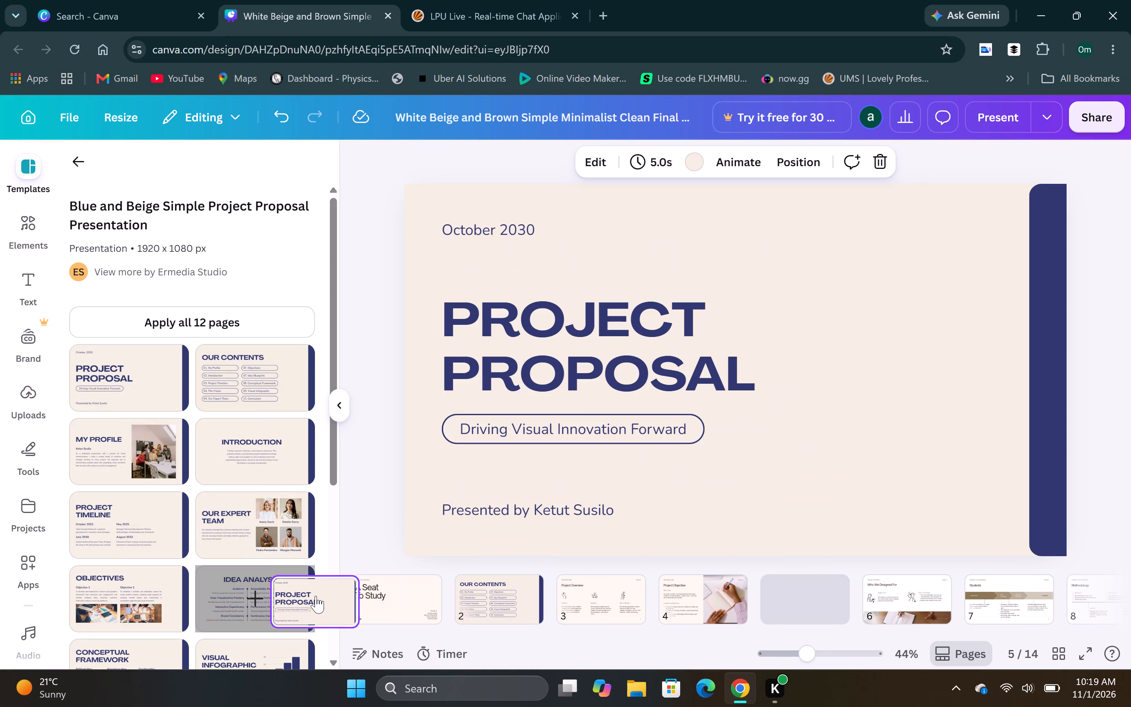
drag(316, 596, 357, 594)
drag(608, 584, 478, 584)
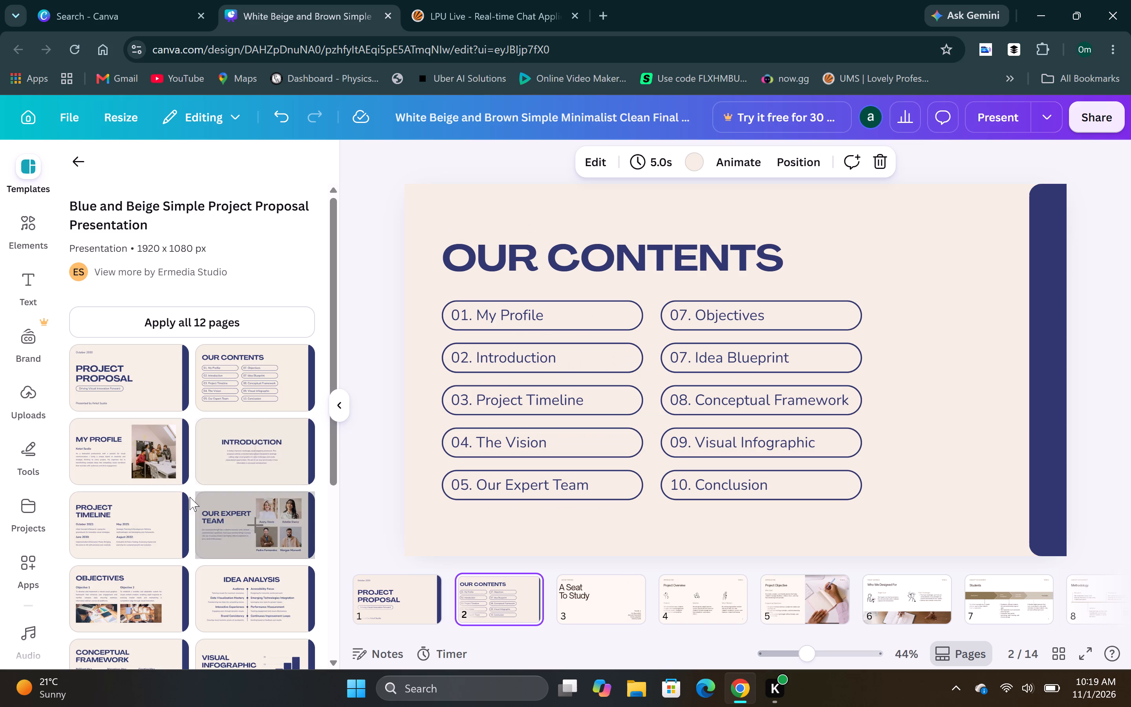
Insert the blue and beige template's Introduction page as page 3 and its Project Timeline page as page 4.
scroll(209, 448, down, 1)
drag(240, 436, 543, 598)
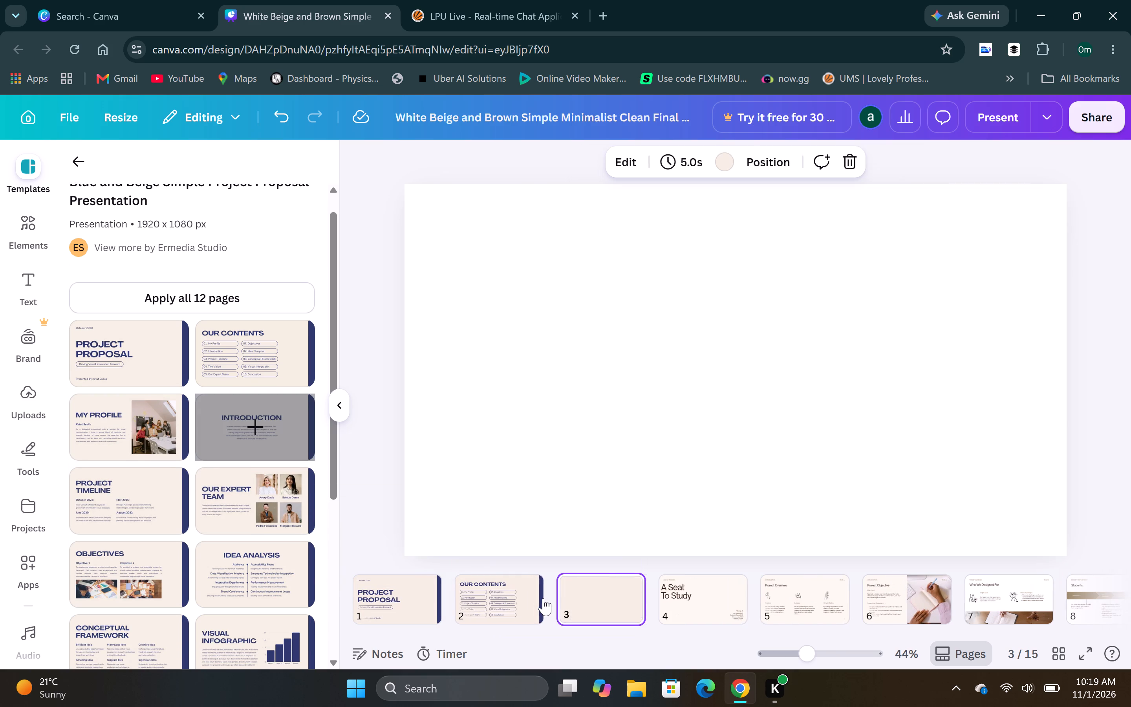
drag(126, 475, 673, 577)
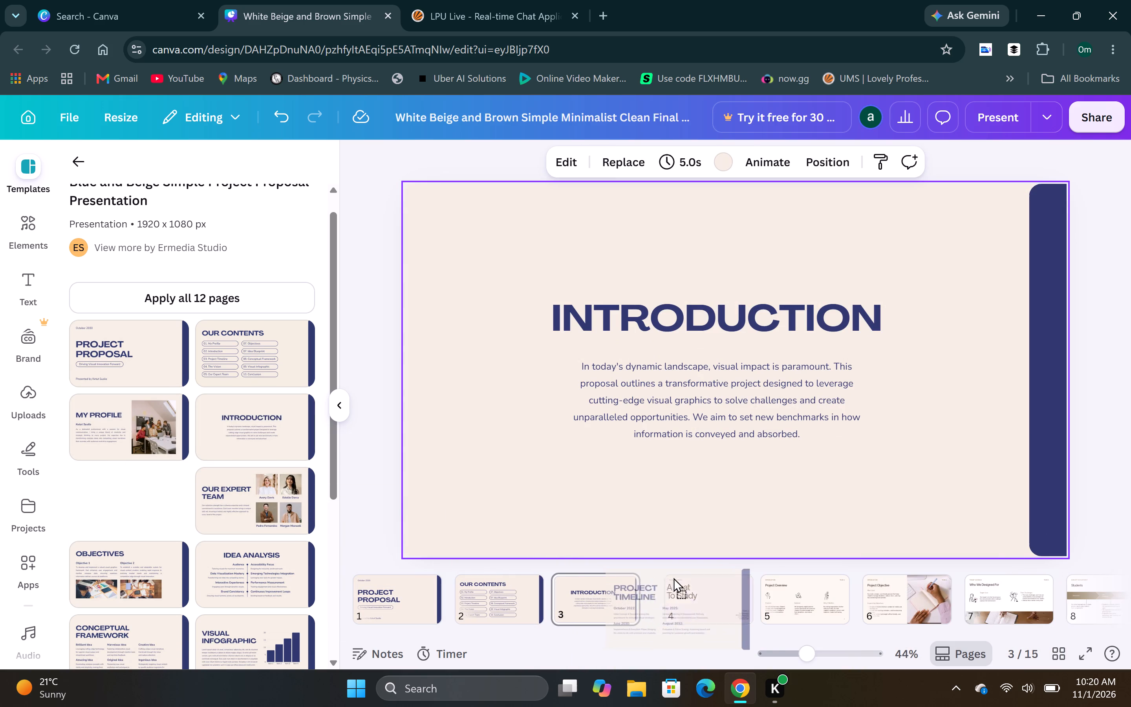
drag(673, 577, 648, 577)
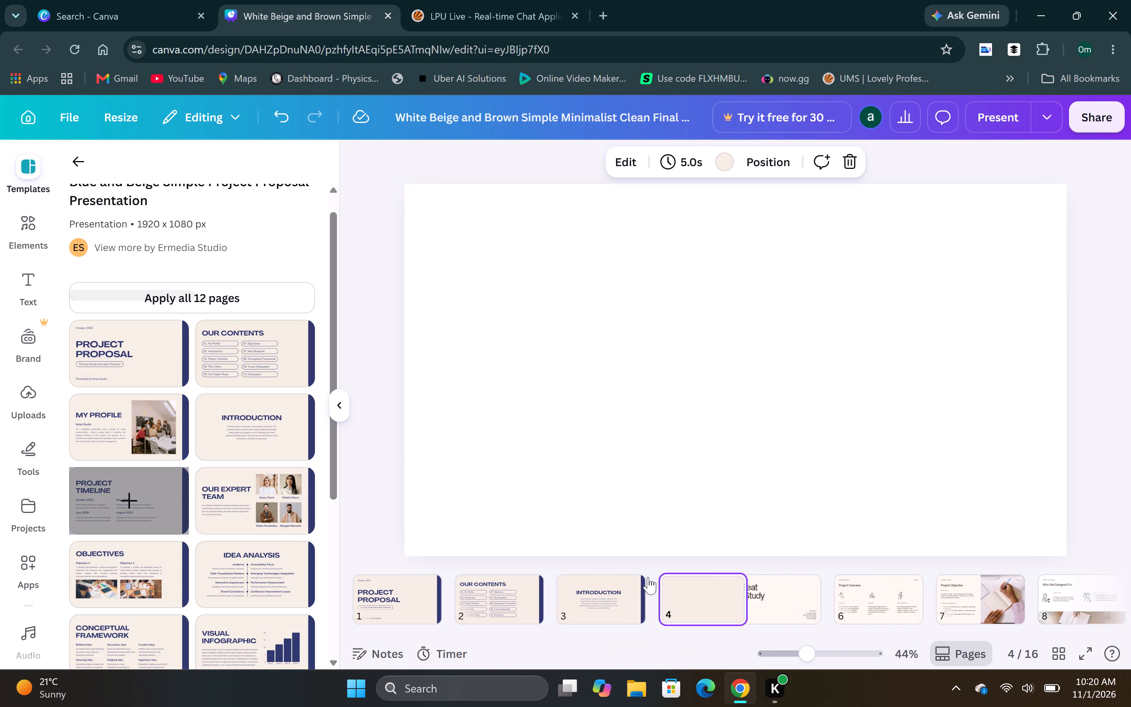
Add the blue and beige template's Conclusion page and move it to the end of the presentation, after The End slide.
scroll(726, 605, left, 7)
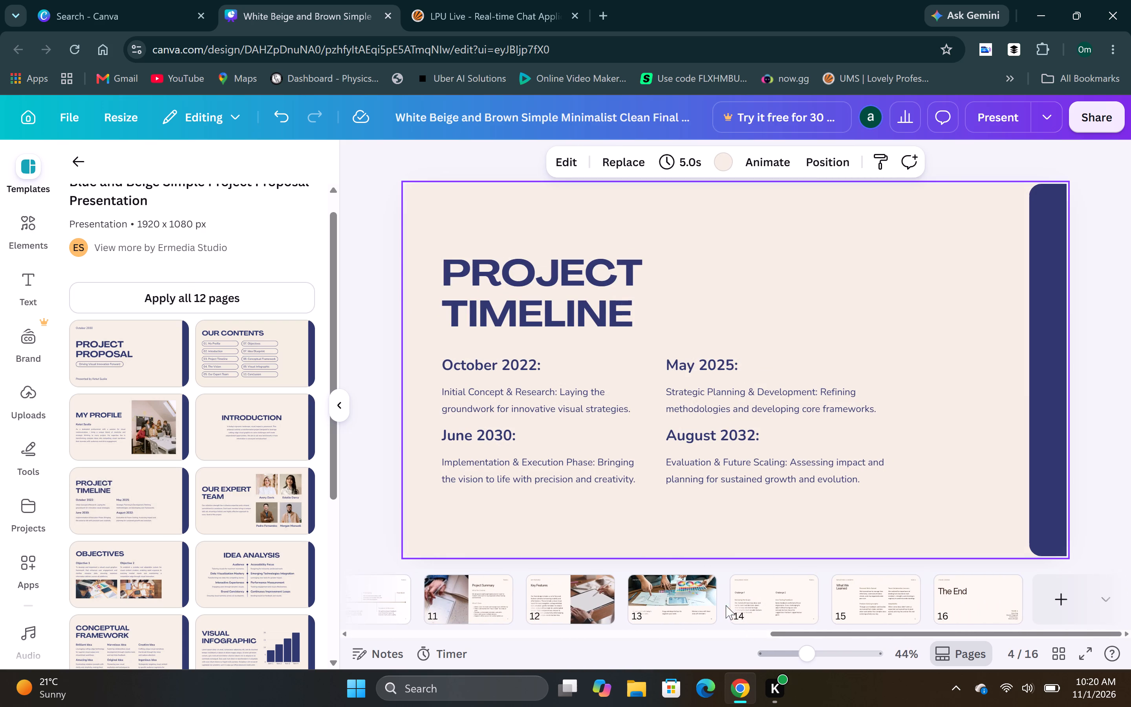
scroll(264, 522, down, 3)
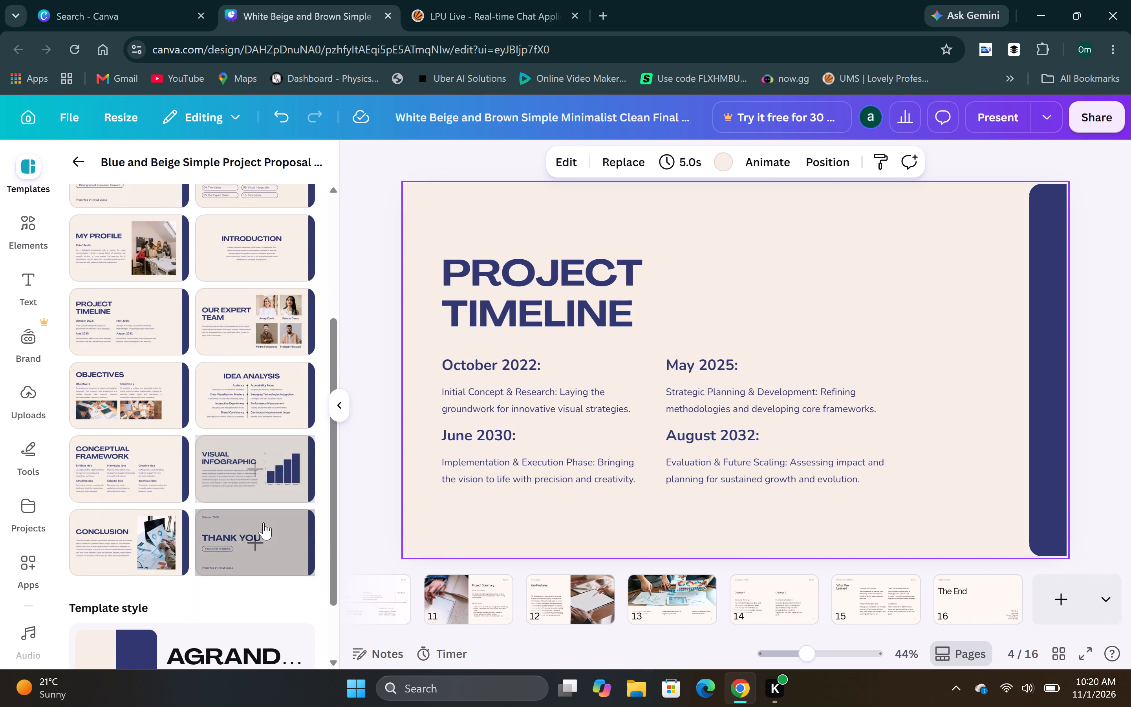
drag(127, 547, 478, 600)
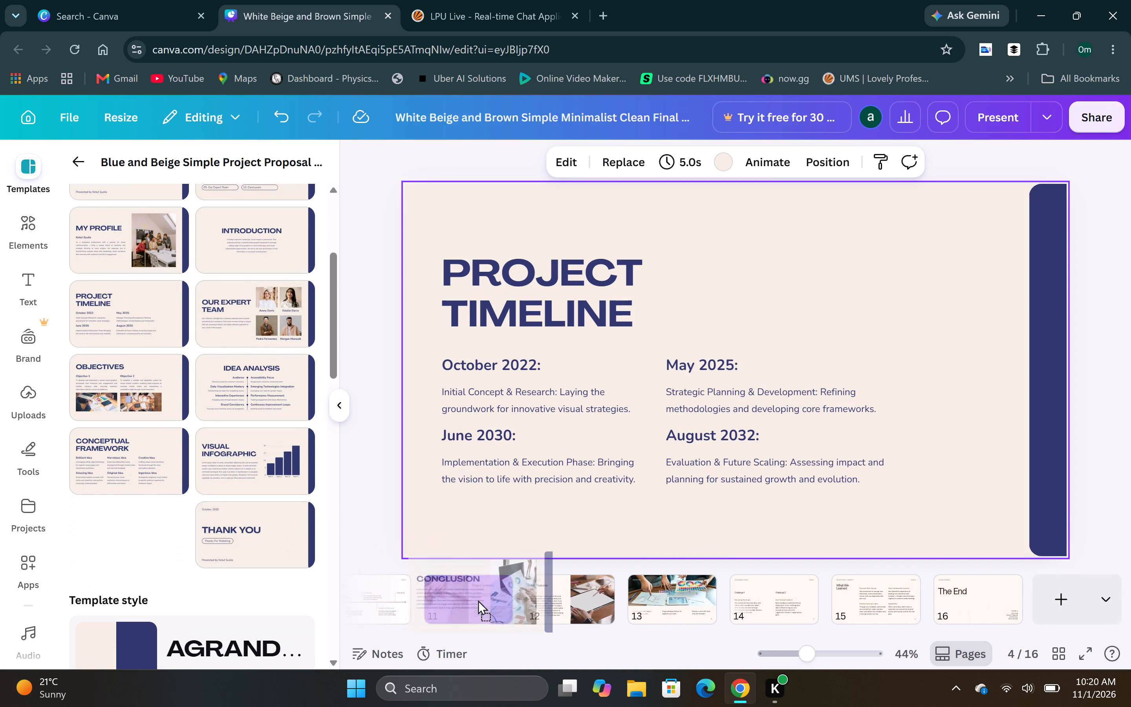
drag(478, 600, 521, 600)
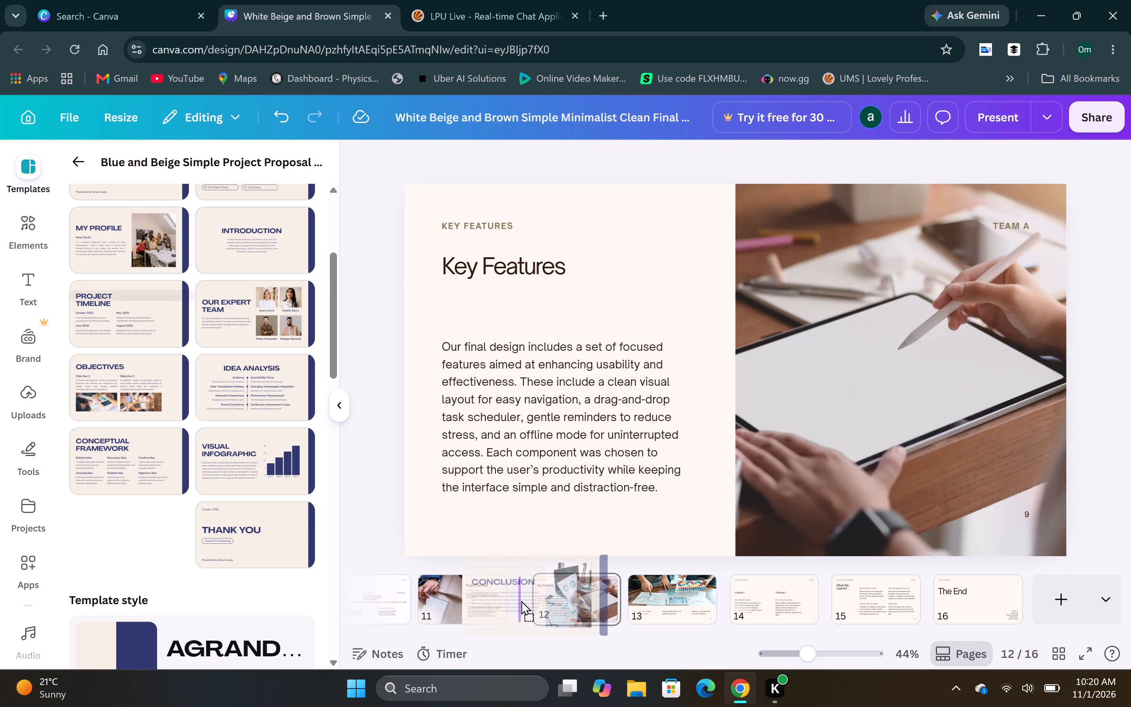
drag(521, 600, 520, 600)
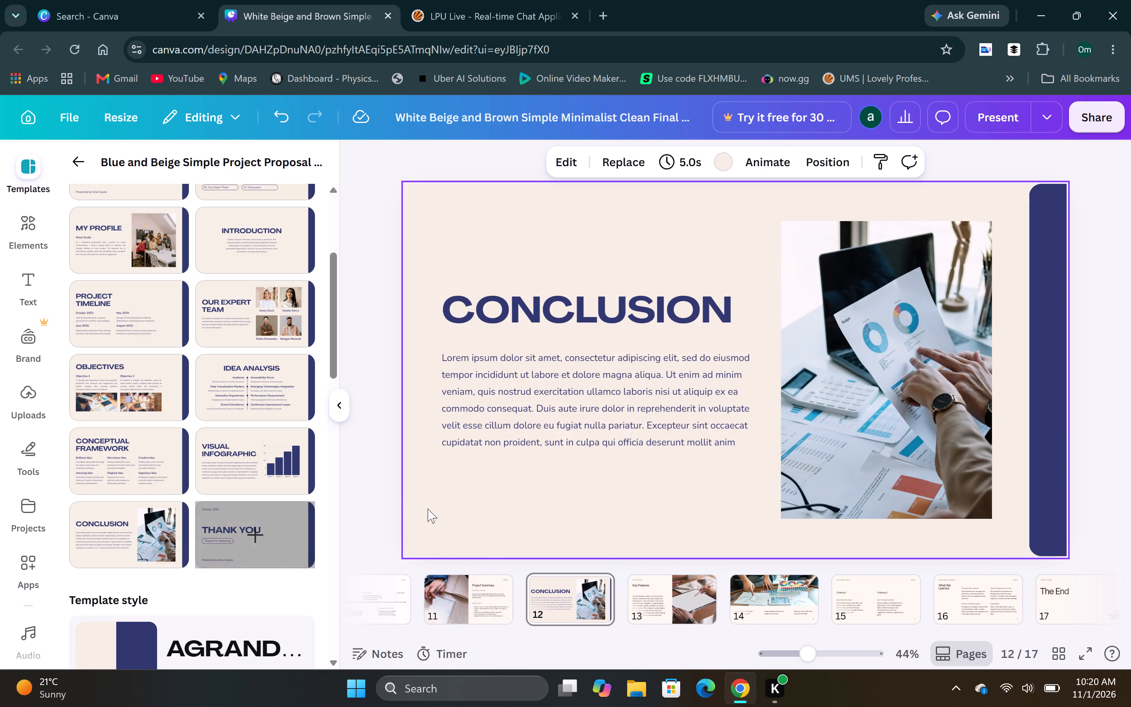
drag(581, 598, 909, 620)
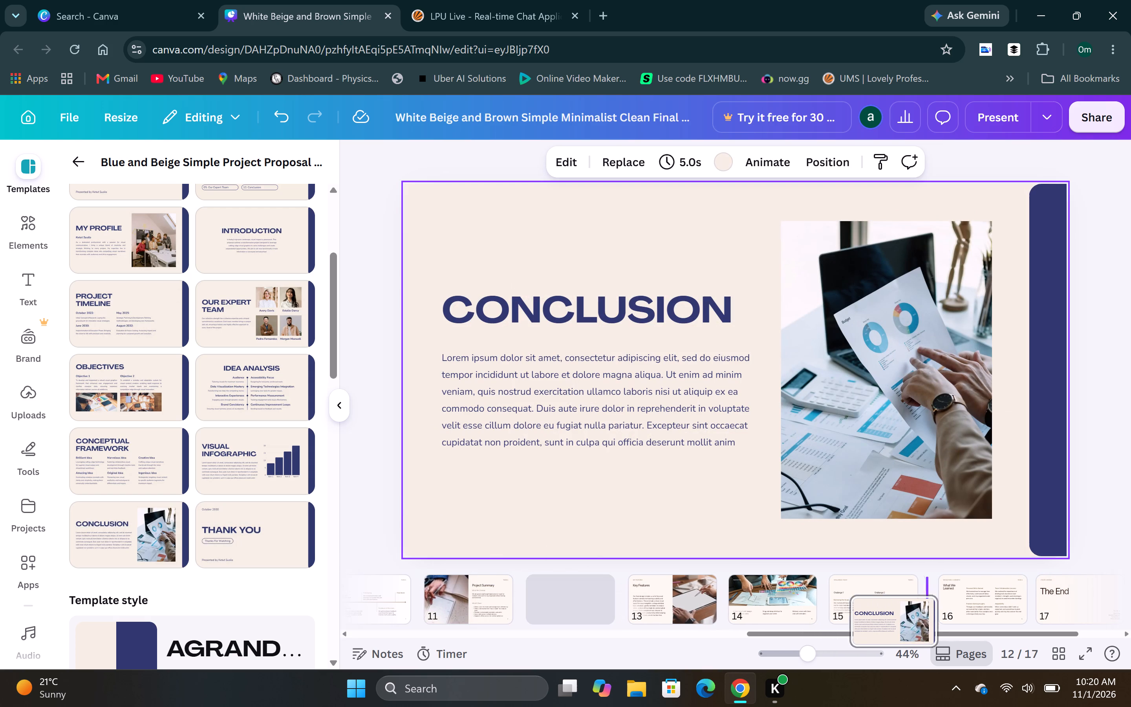
drag(909, 620, 1068, 605)
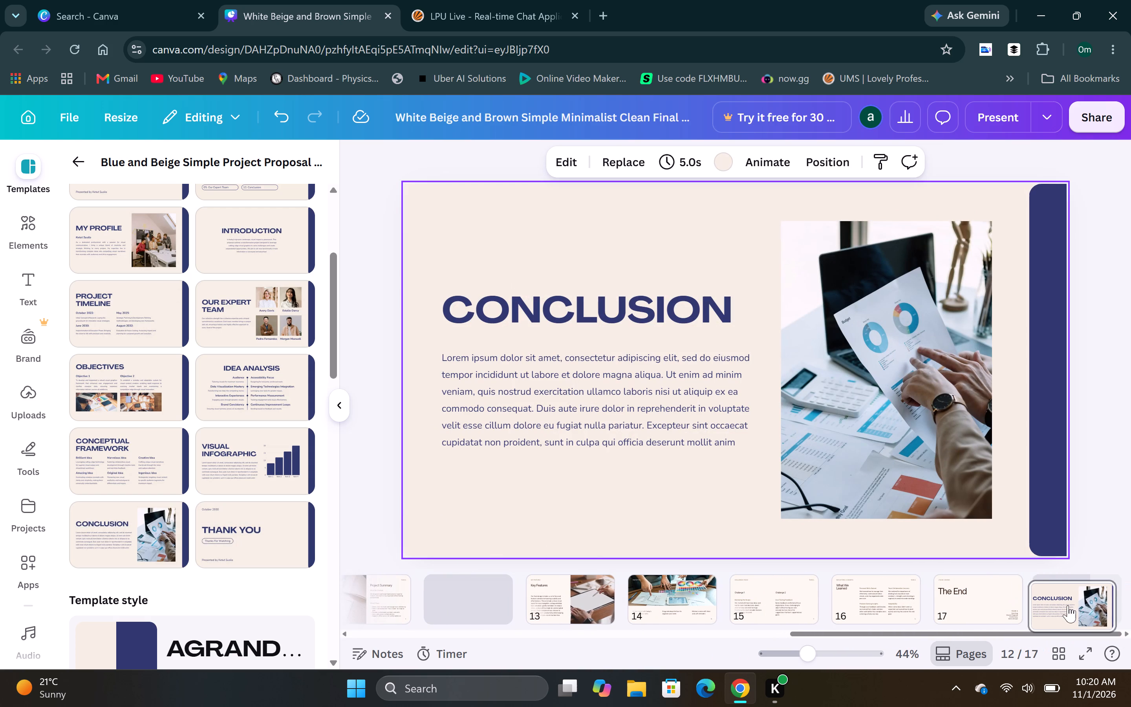
drag(1068, 605, 1026, 604)
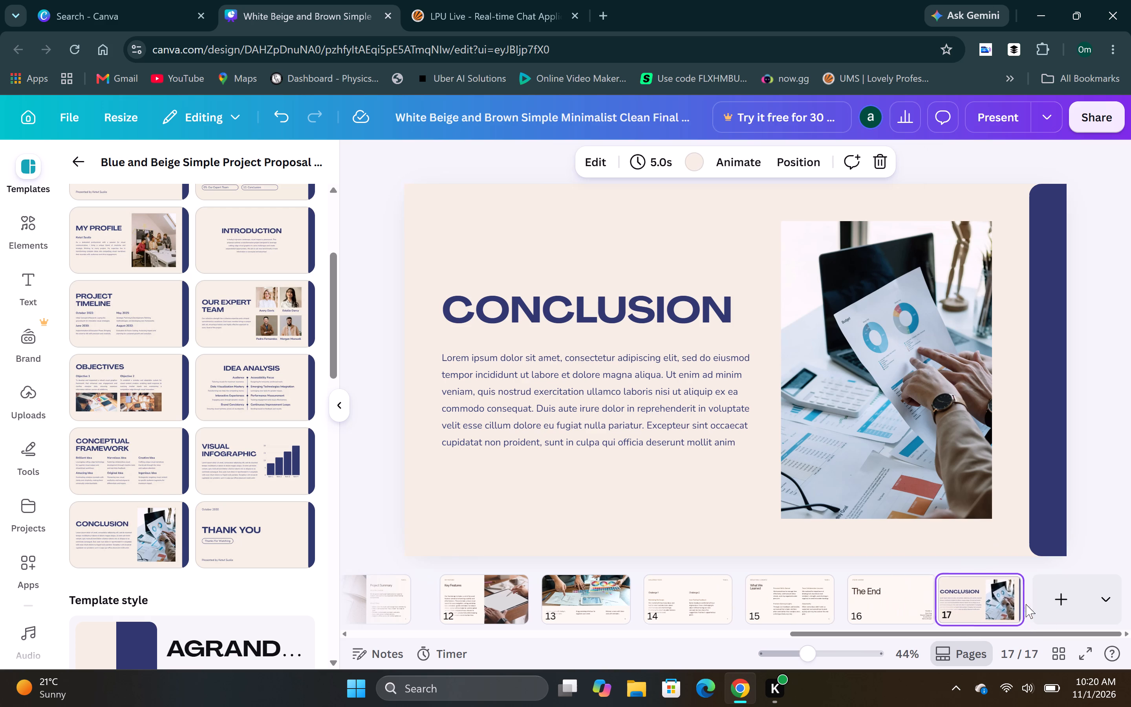
Delete The End slide, page 16.
scroll(700, 606, right, 7)
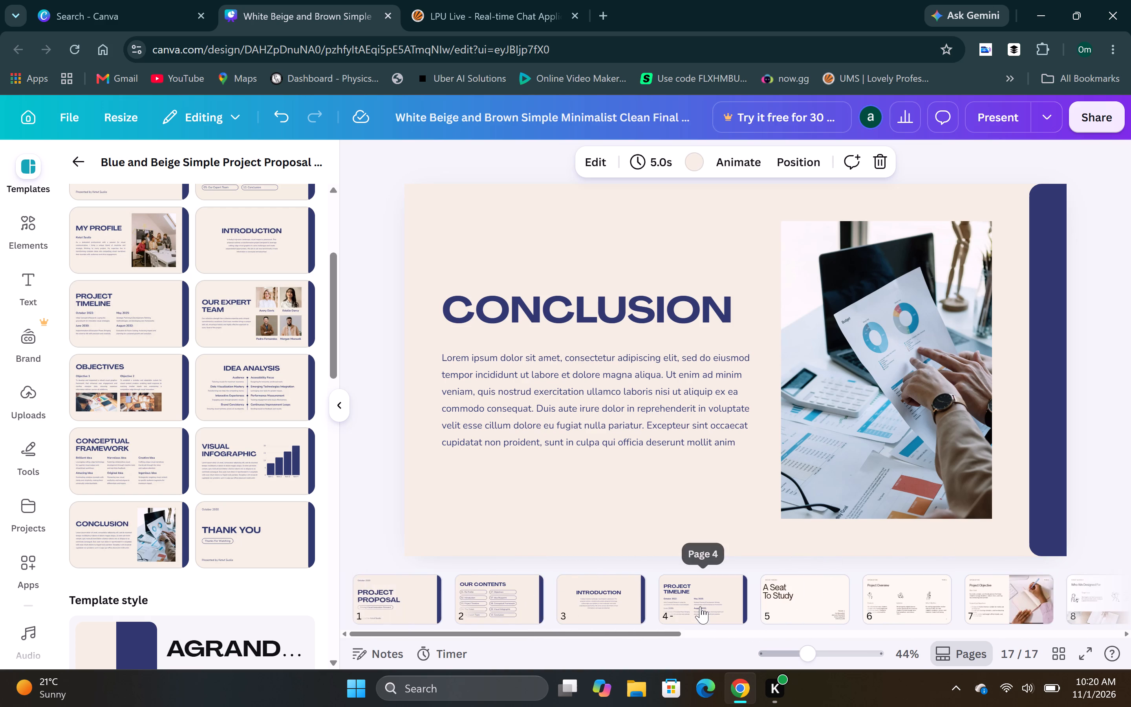
scroll(700, 606, left, 8)
click(873, 610)
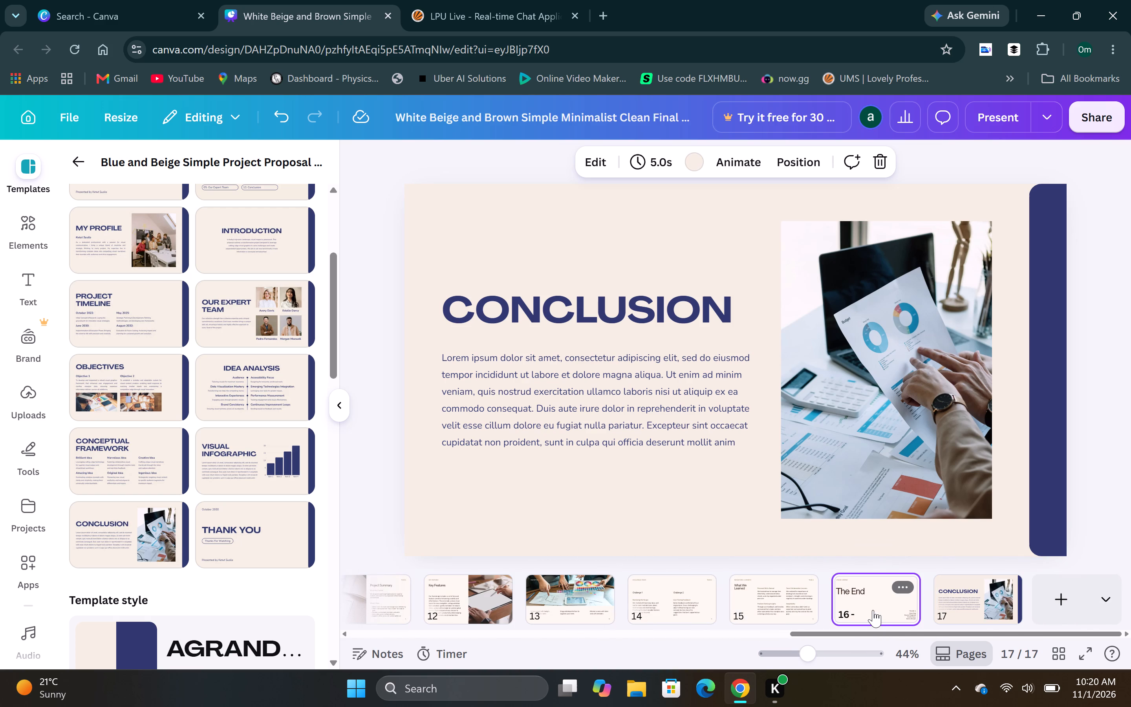
click(900, 588)
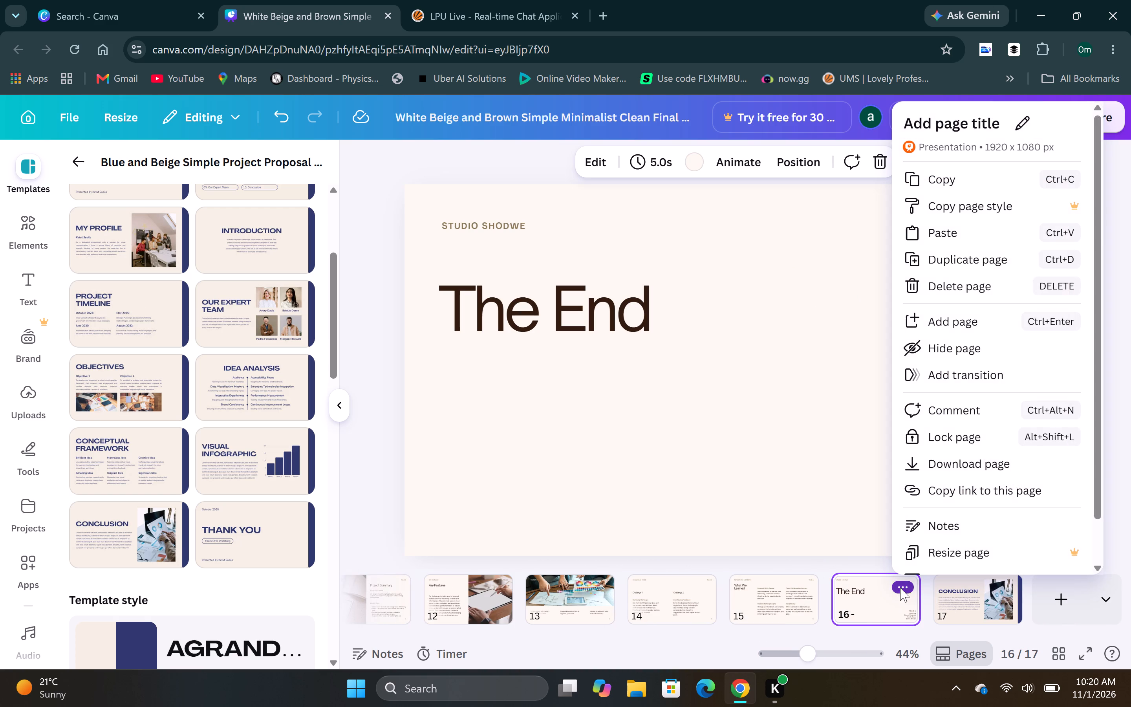
click(927, 288)
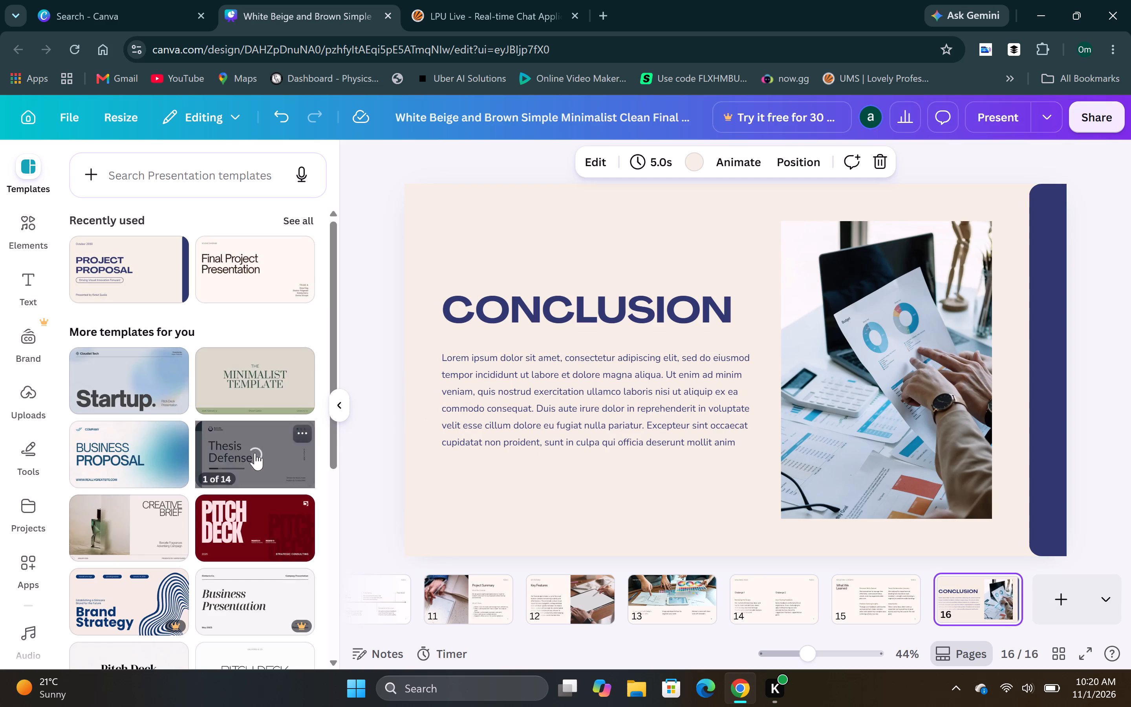
Find the White and Black Modern Monochrome Minimalist Pitch Deck template and insert its Why Now page after page 11.
scroll(255, 453, down, 2)
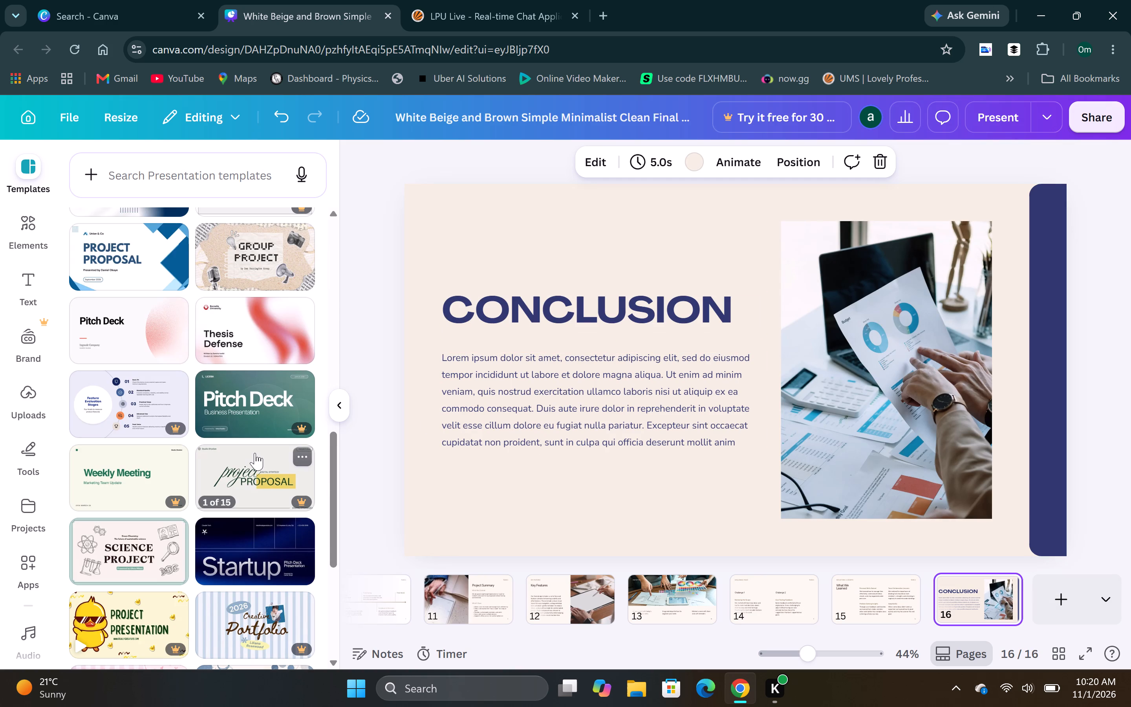
scroll(255, 453, up, 1)
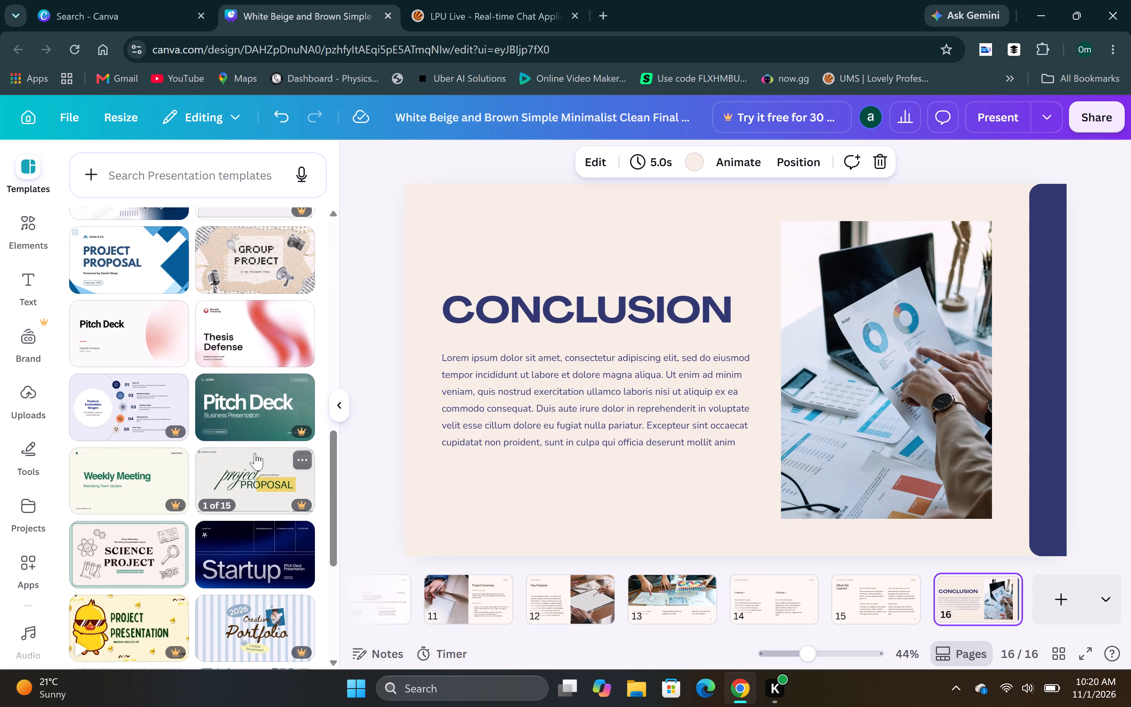
scroll(255, 453, up, 3)
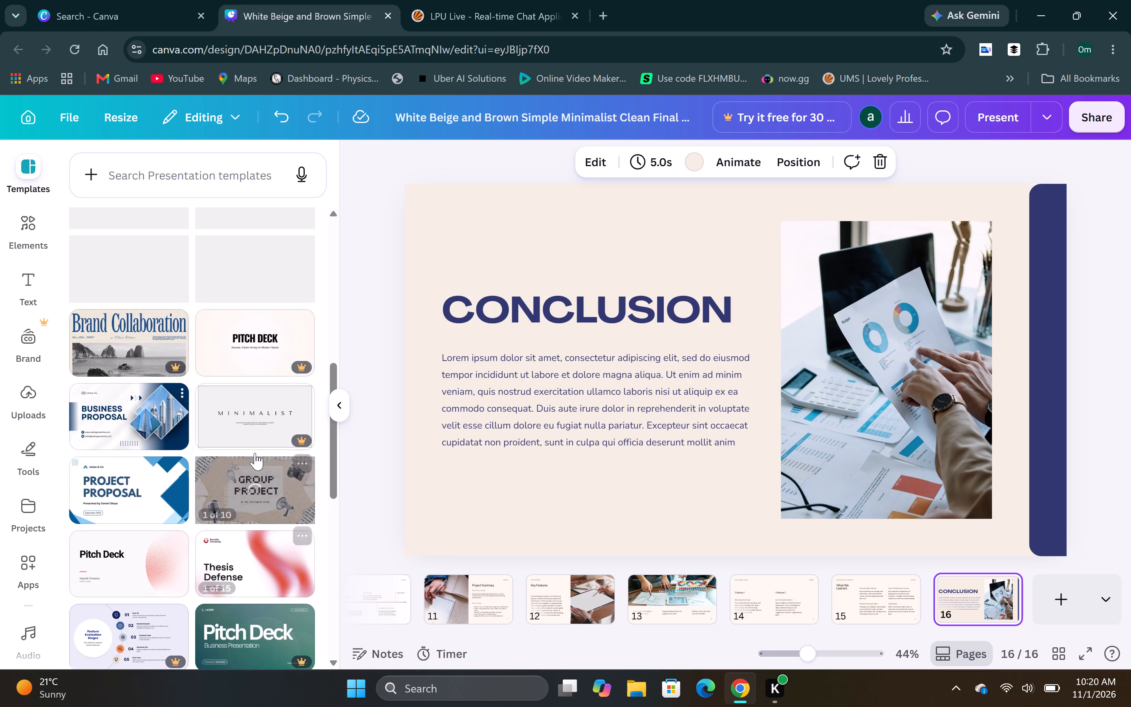
scroll(255, 453, up, 3)
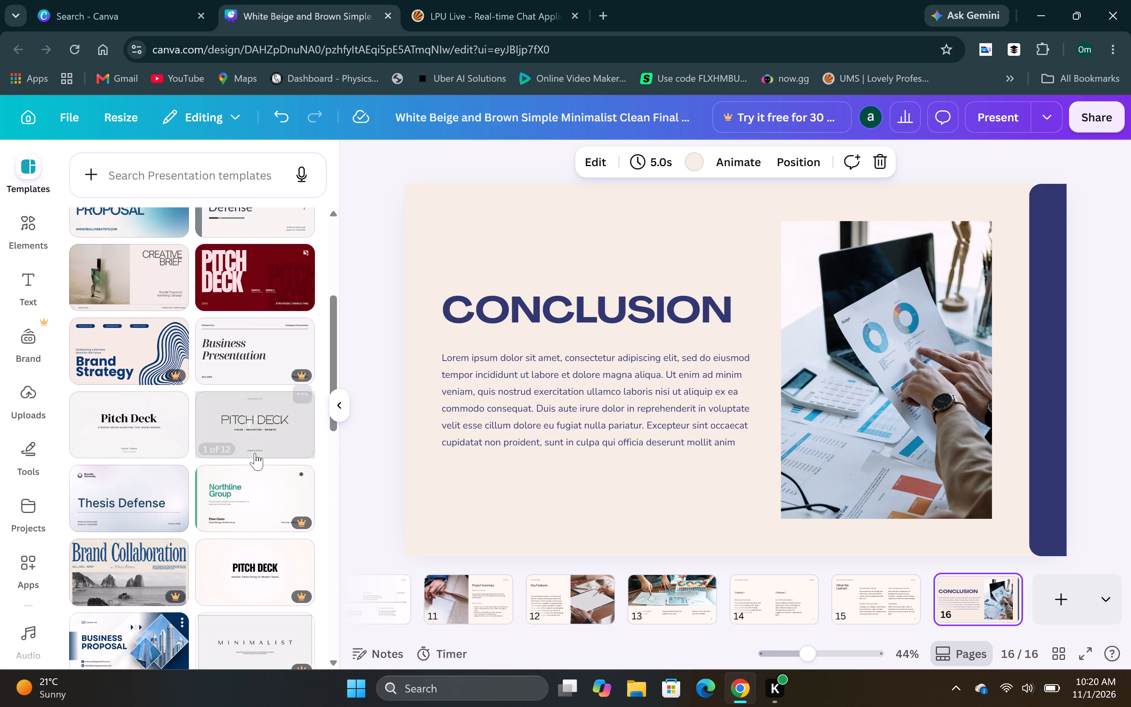
click(232, 401)
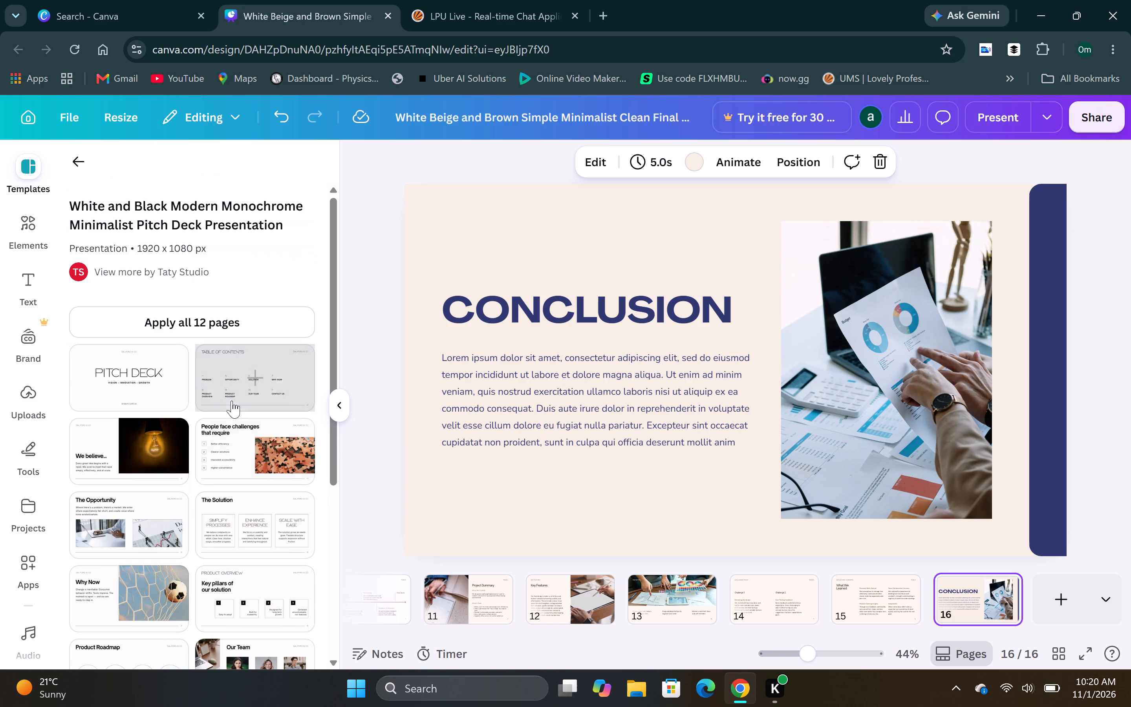
scroll(213, 480, down, 2)
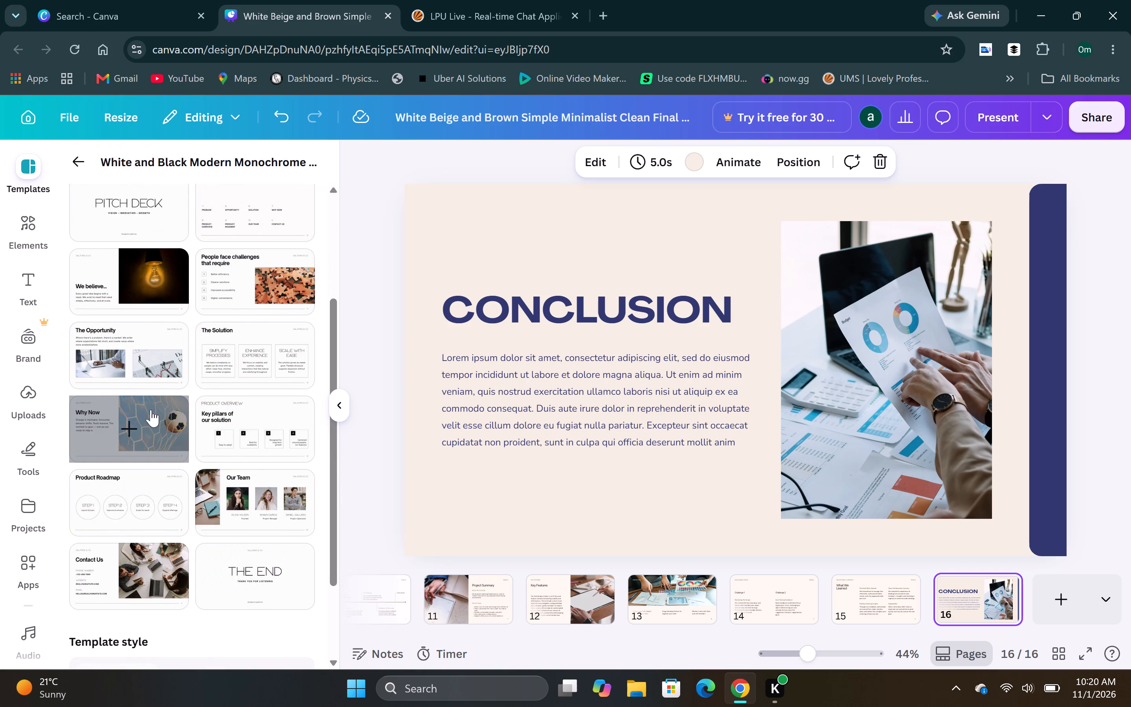
drag(146, 410, 333, 599)
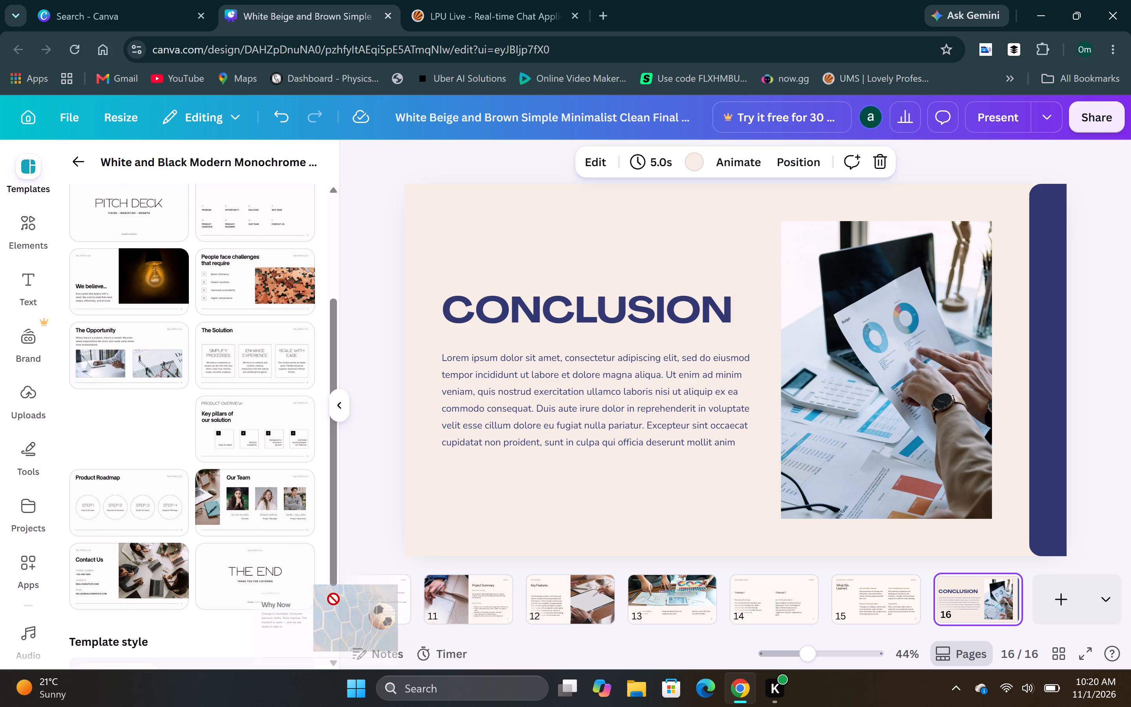
drag(333, 599, 511, 599)
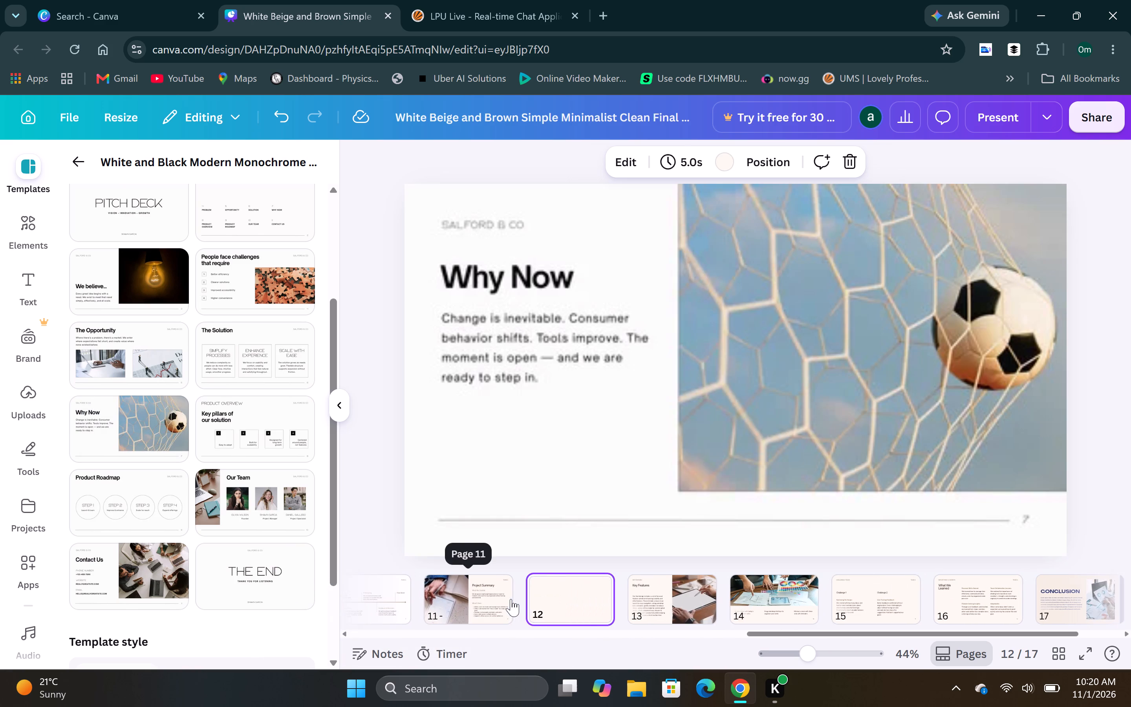
Move the football net photo upward on the Why Now slide so its top runs off the page and space opens beneath it.
scroll(511, 599, right, 7)
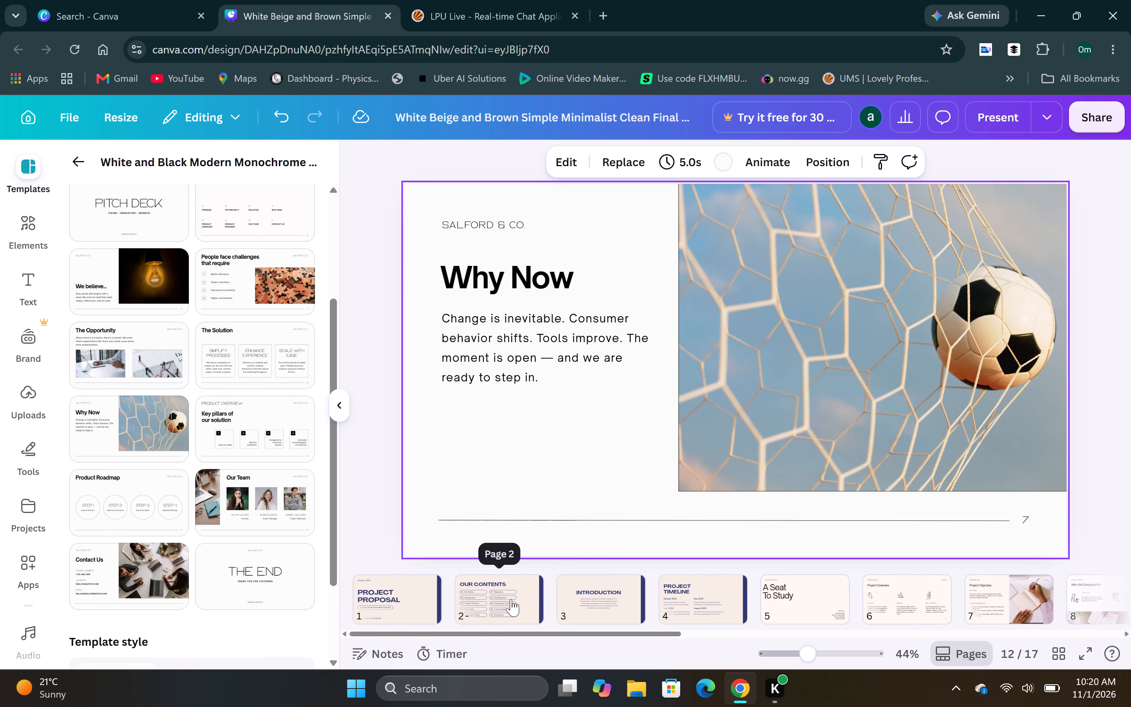
scroll(511, 599, left, 1)
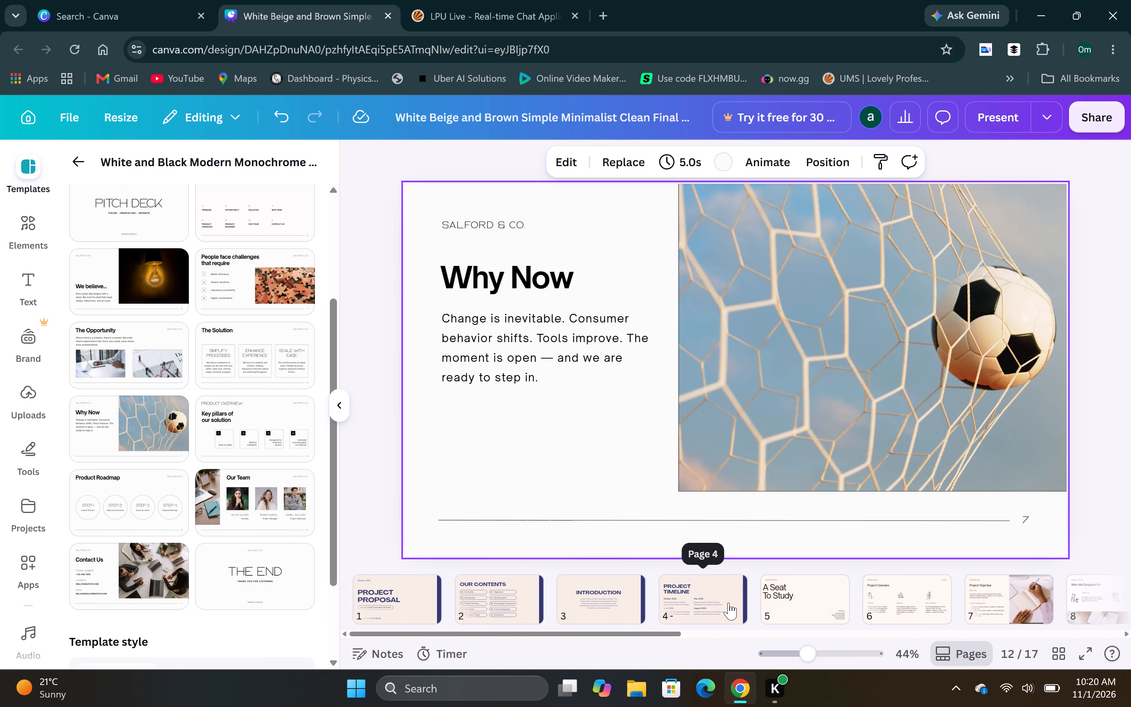
scroll(794, 614, left, 8)
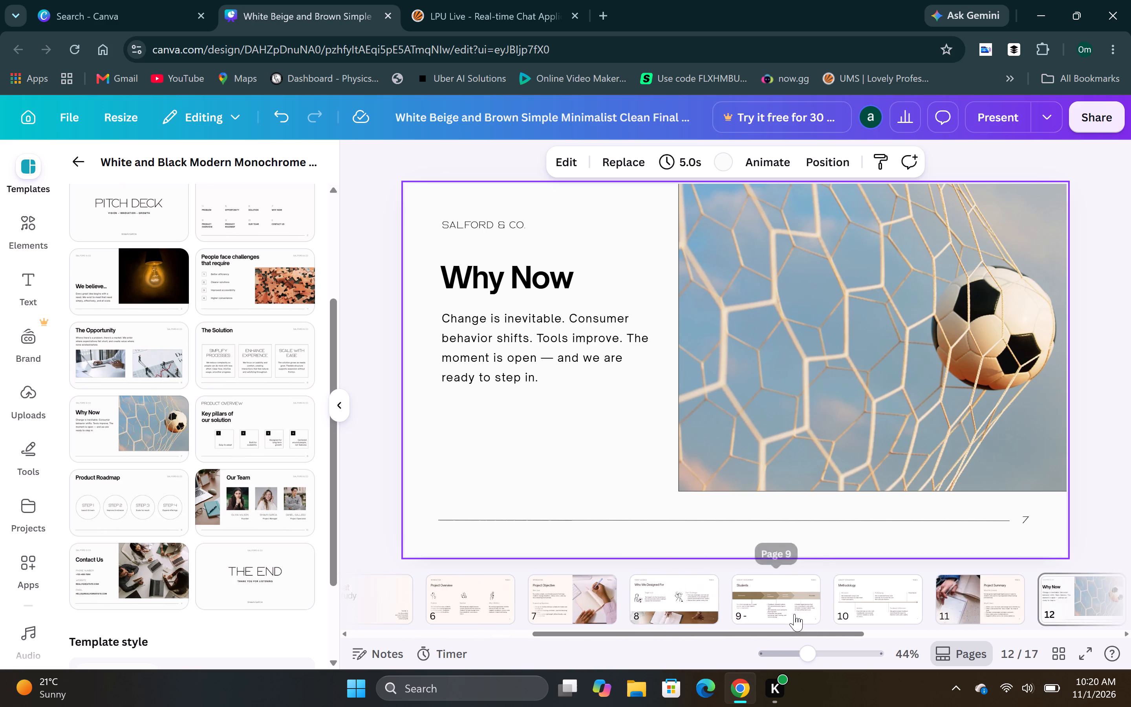
scroll(794, 614, left, 4)
drag(932, 410, 924, 414)
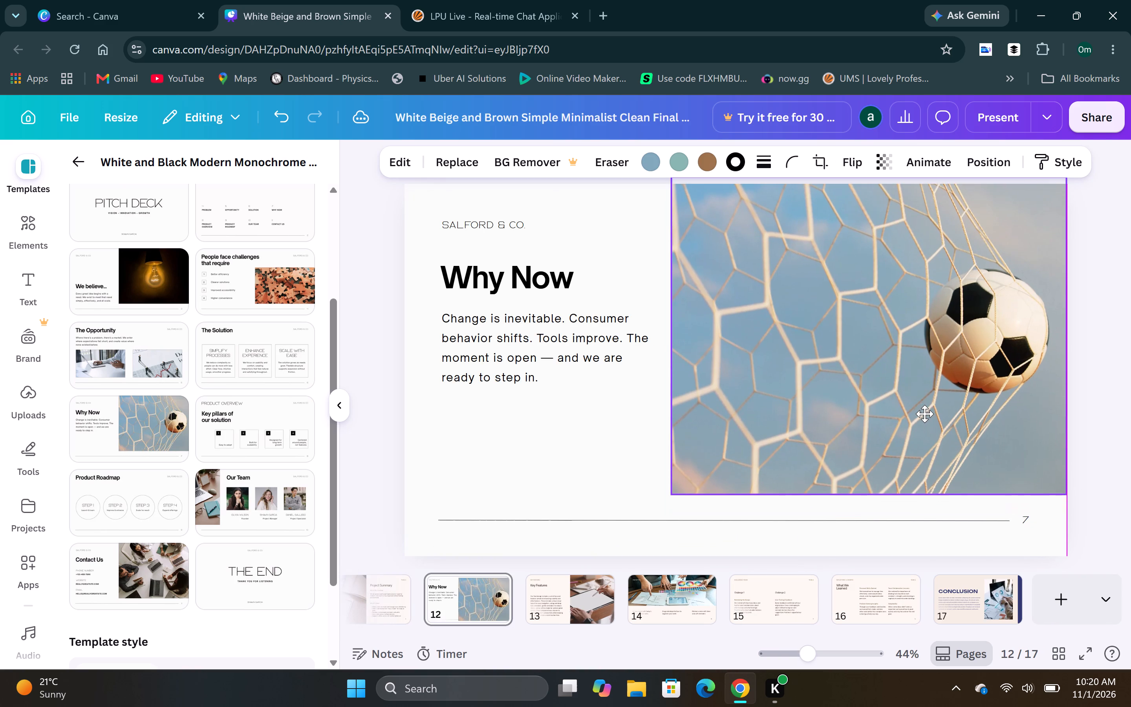
drag(924, 414, 996, 339)
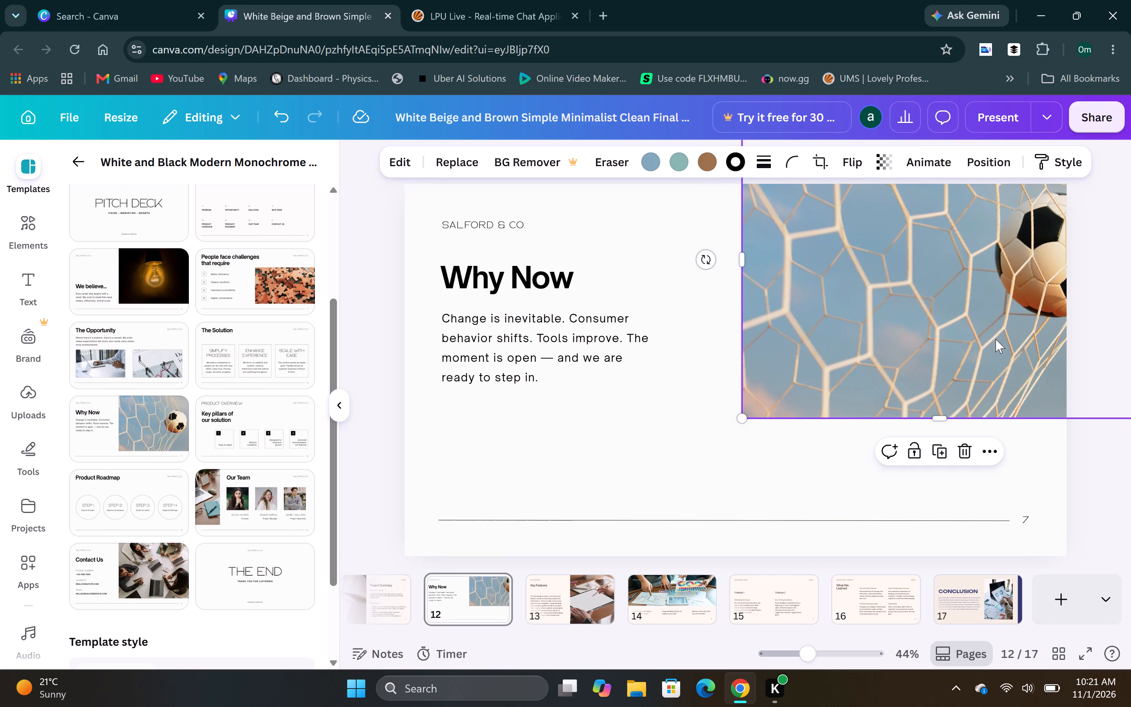
click(725, 536)
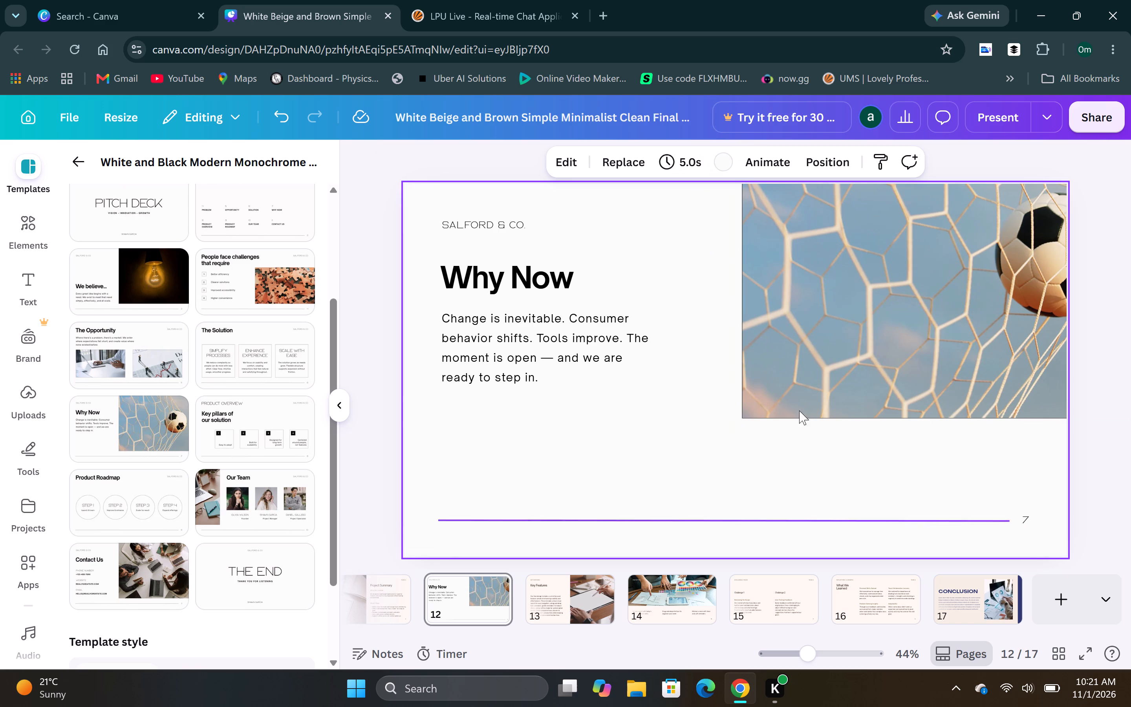
drag(815, 353, 765, 341)
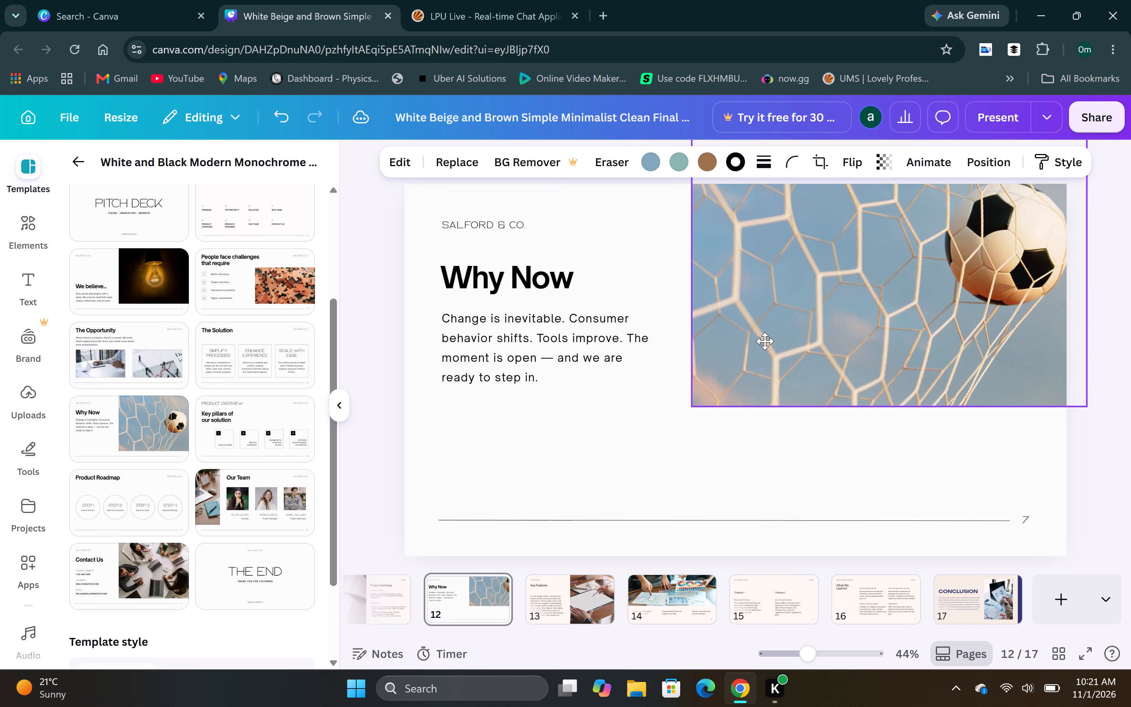
drag(765, 341, 753, 350)
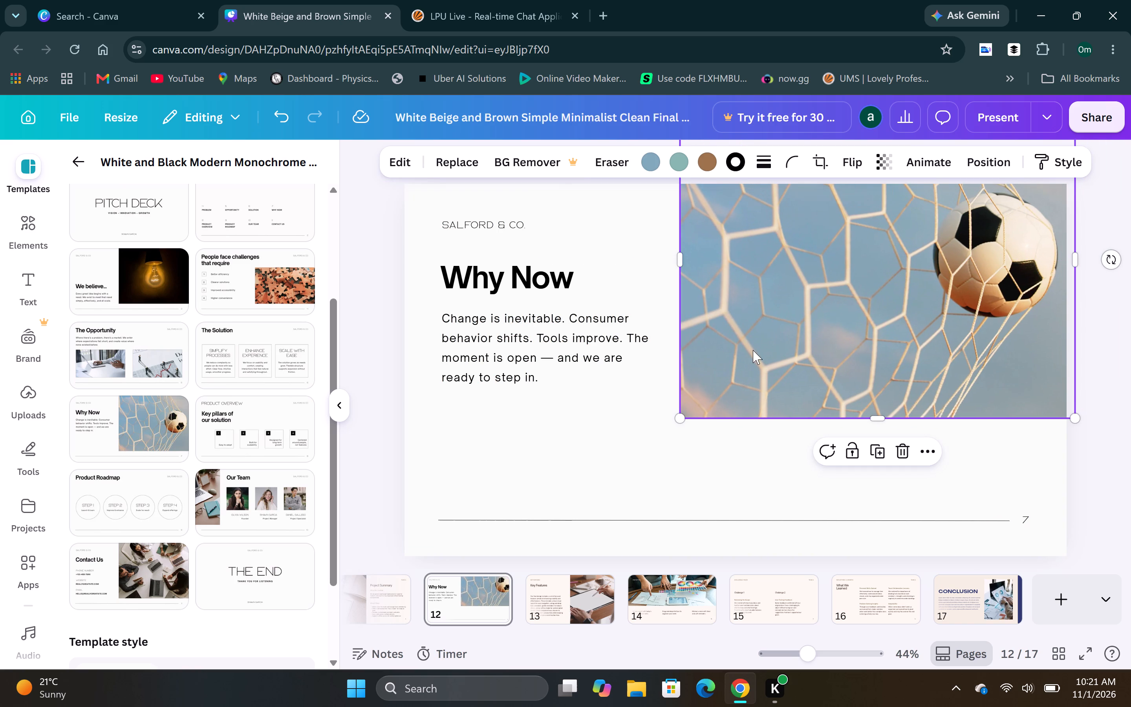
click(1111, 506)
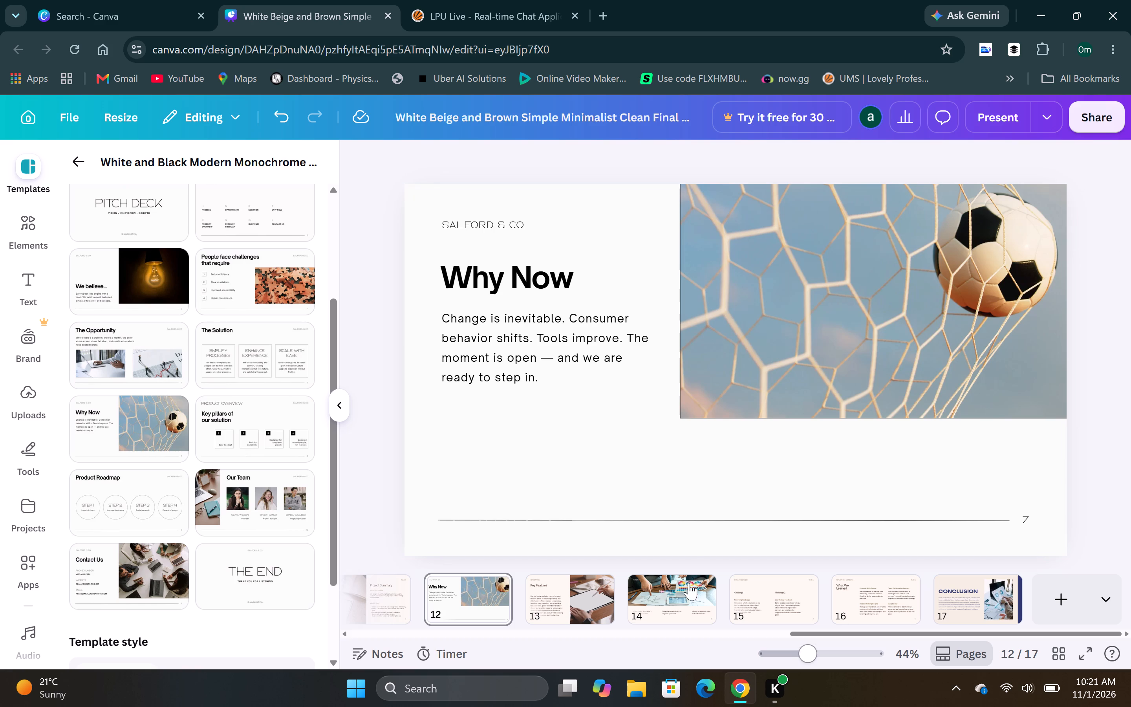
Look through the slides from Key Features on page 13 to What We Learned on page 16.
click(569, 597)
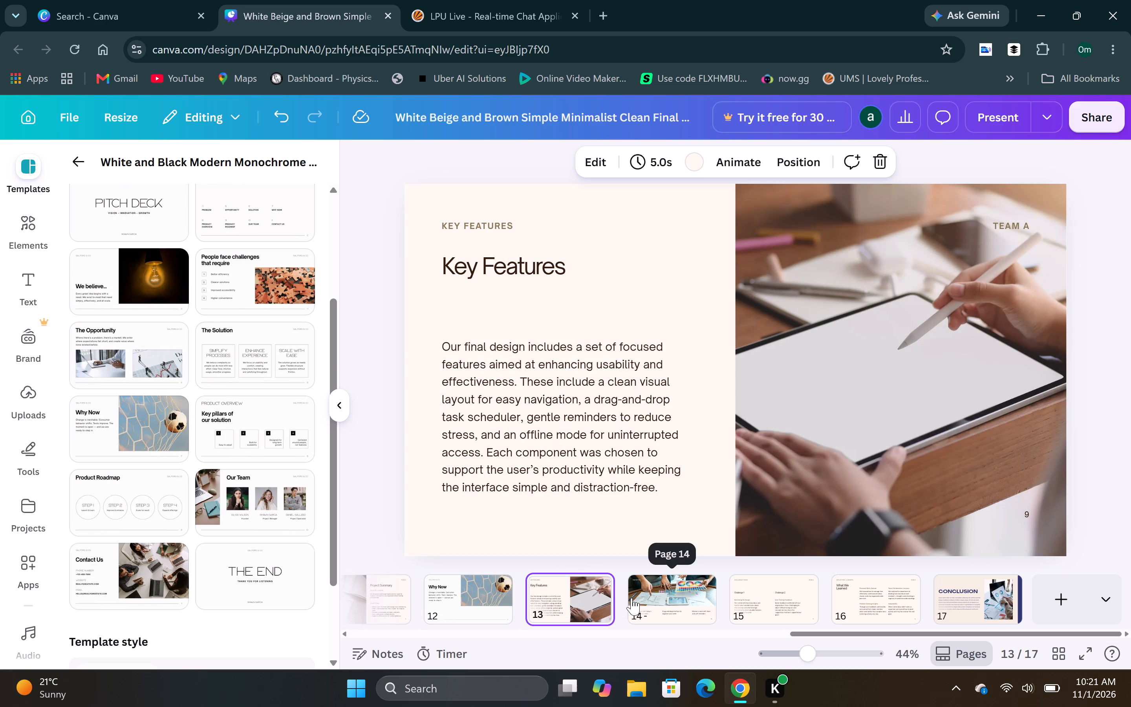
click(631, 598)
click(770, 612)
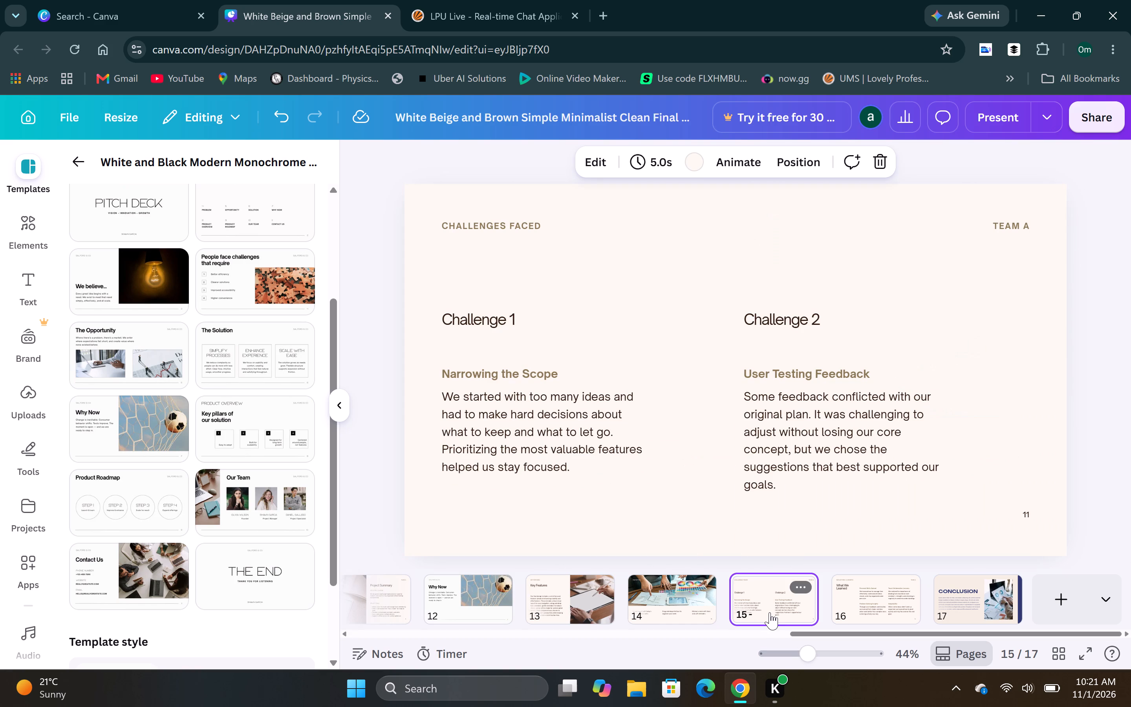
click(849, 600)
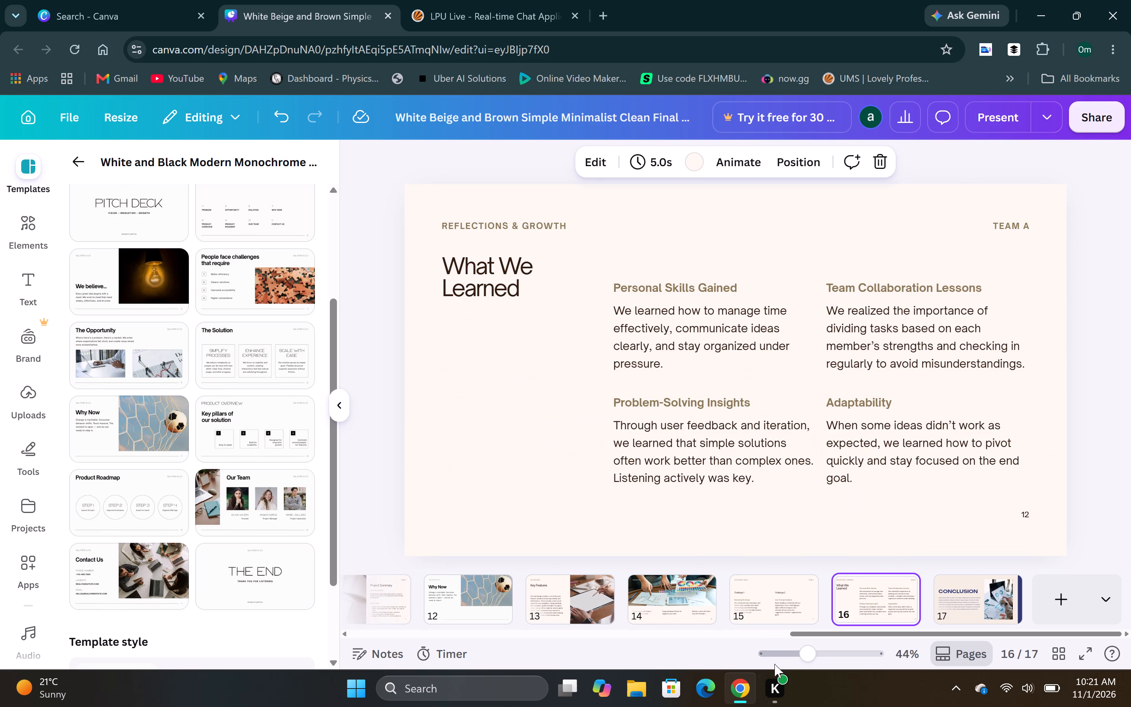
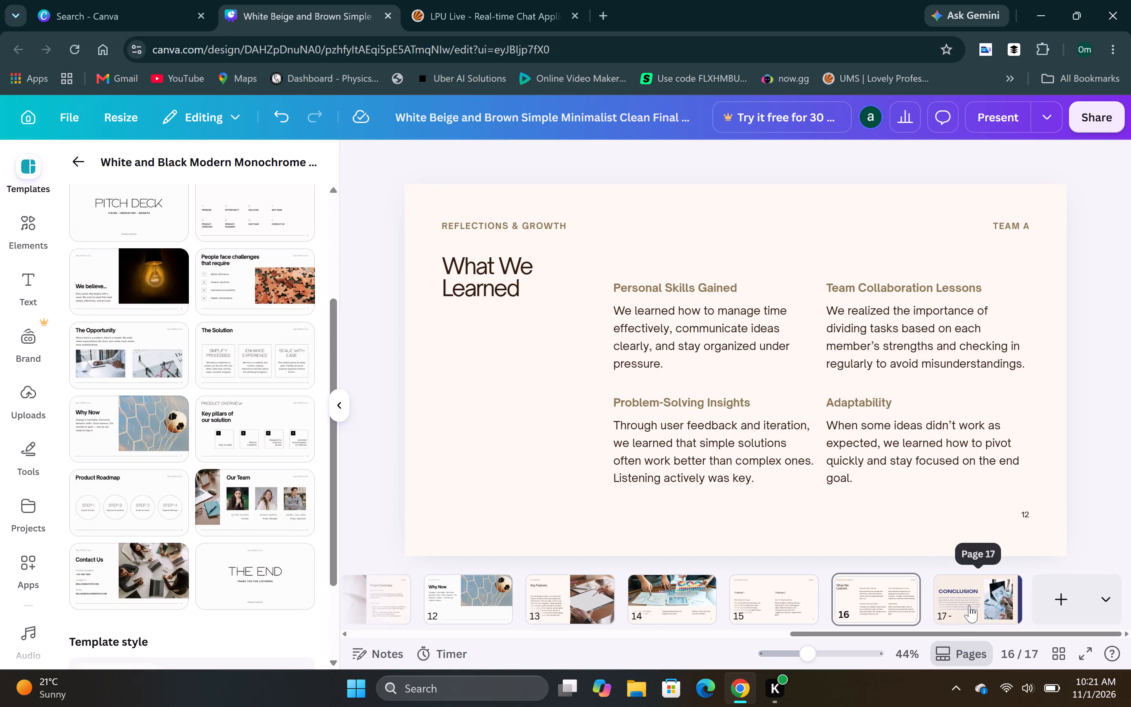
Look back through the slides from Conclusion on page 17 to Introduction on page 3.
scroll(969, 605, left, 1)
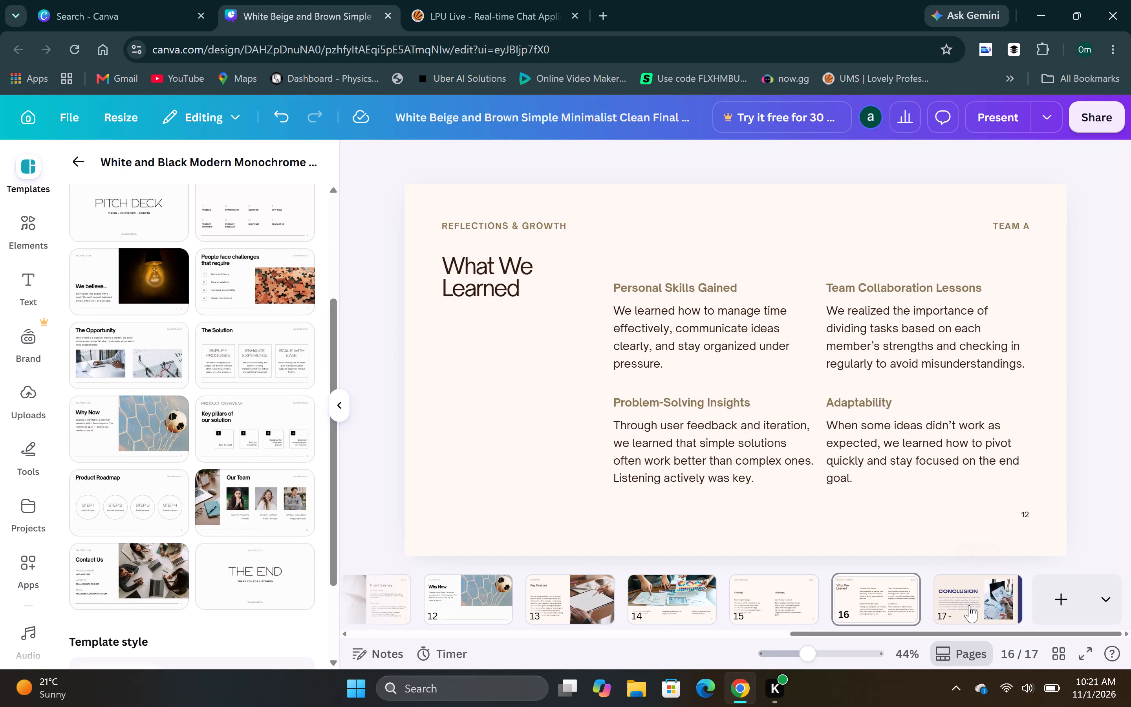
click(969, 605)
scroll(969, 605, right, 1)
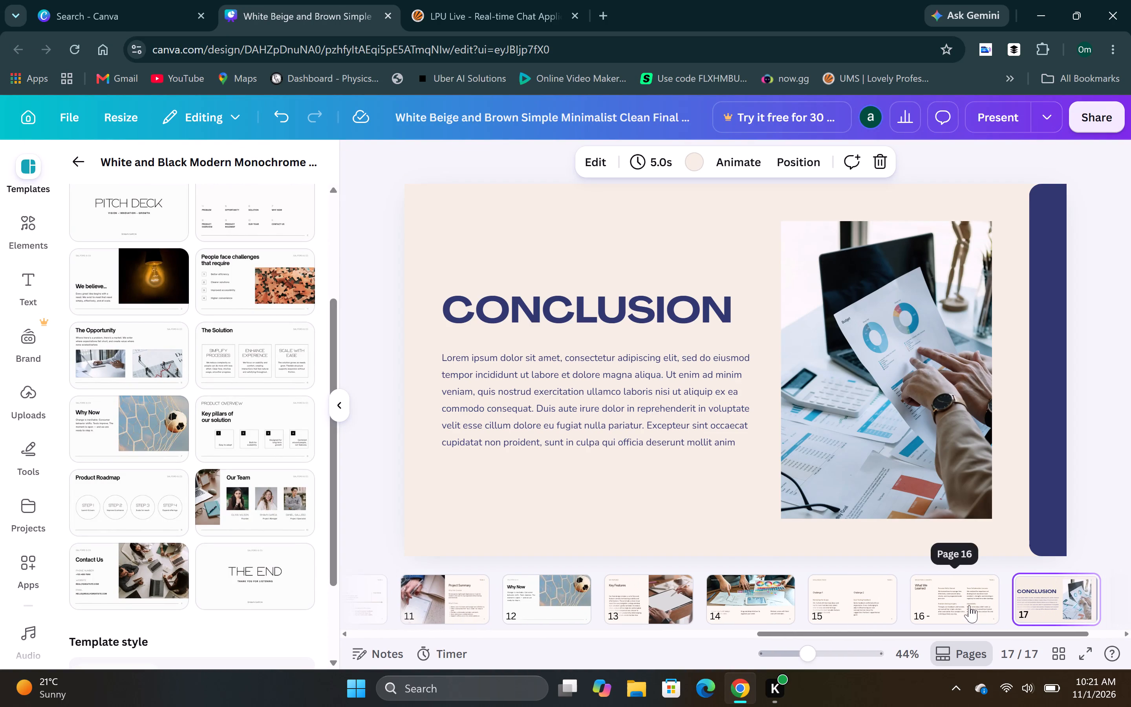
click(735, 601)
scroll(735, 601, right, 1)
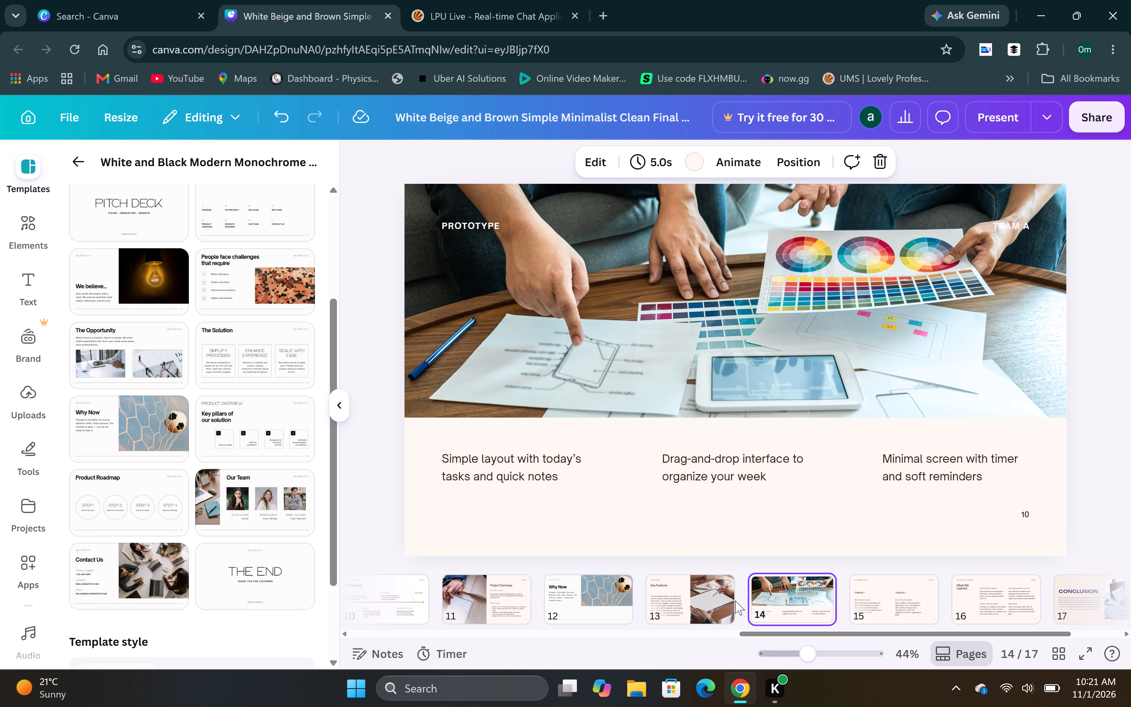
scroll(735, 601, right, 1)
click(735, 601)
scroll(735, 601, right, 1)
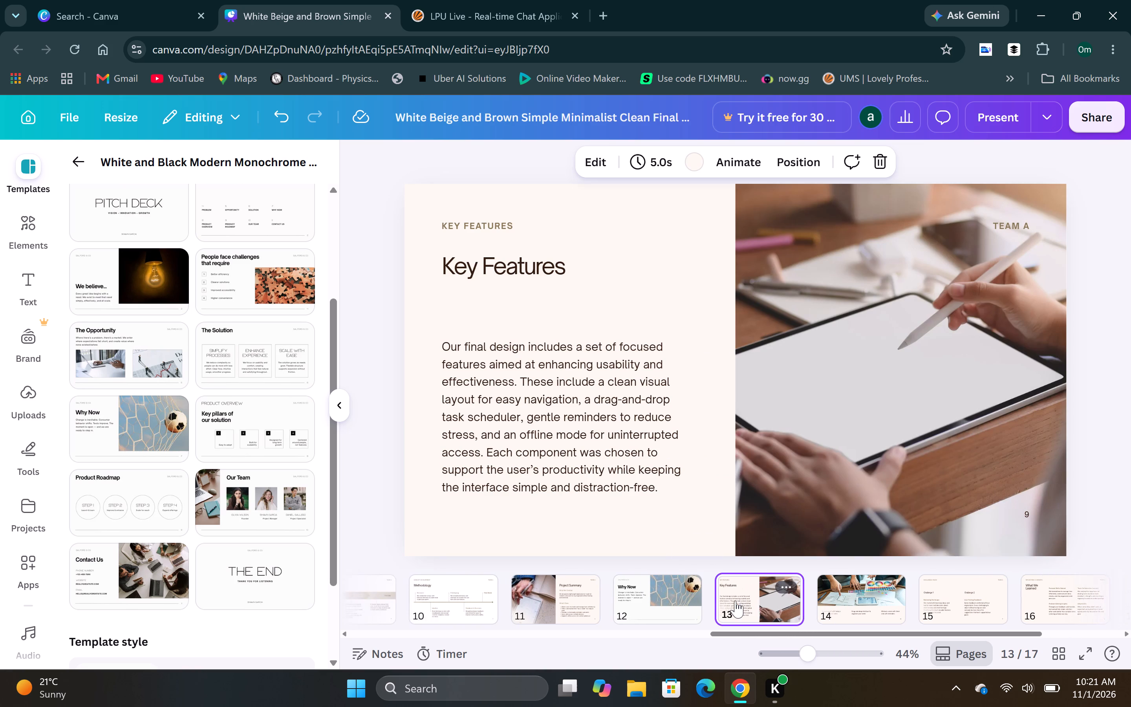
scroll(735, 601, right, 1)
click(694, 597)
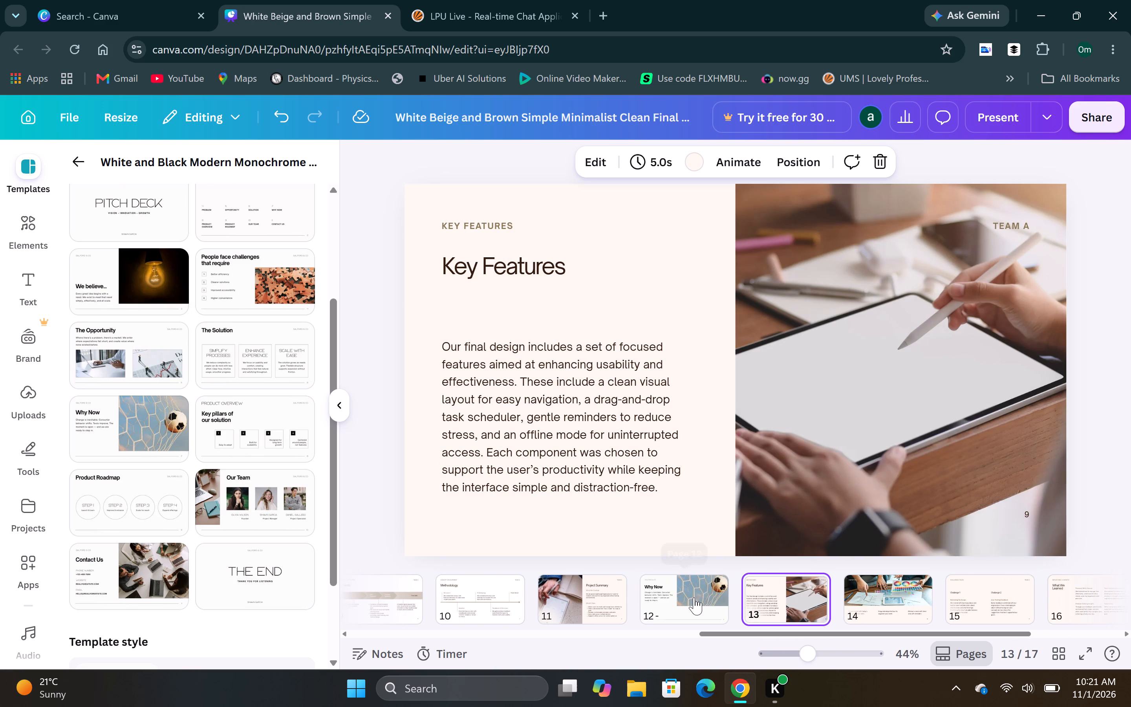
scroll(694, 597, right, 1)
click(694, 597)
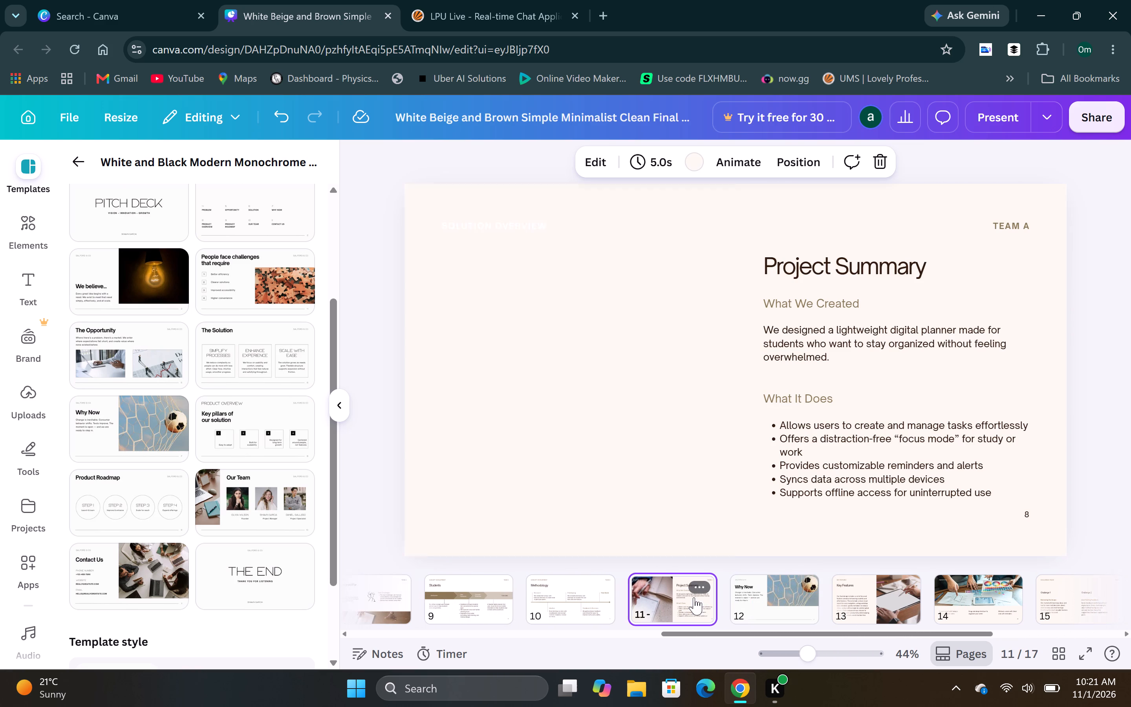
scroll(694, 597, right, 1)
click(602, 612)
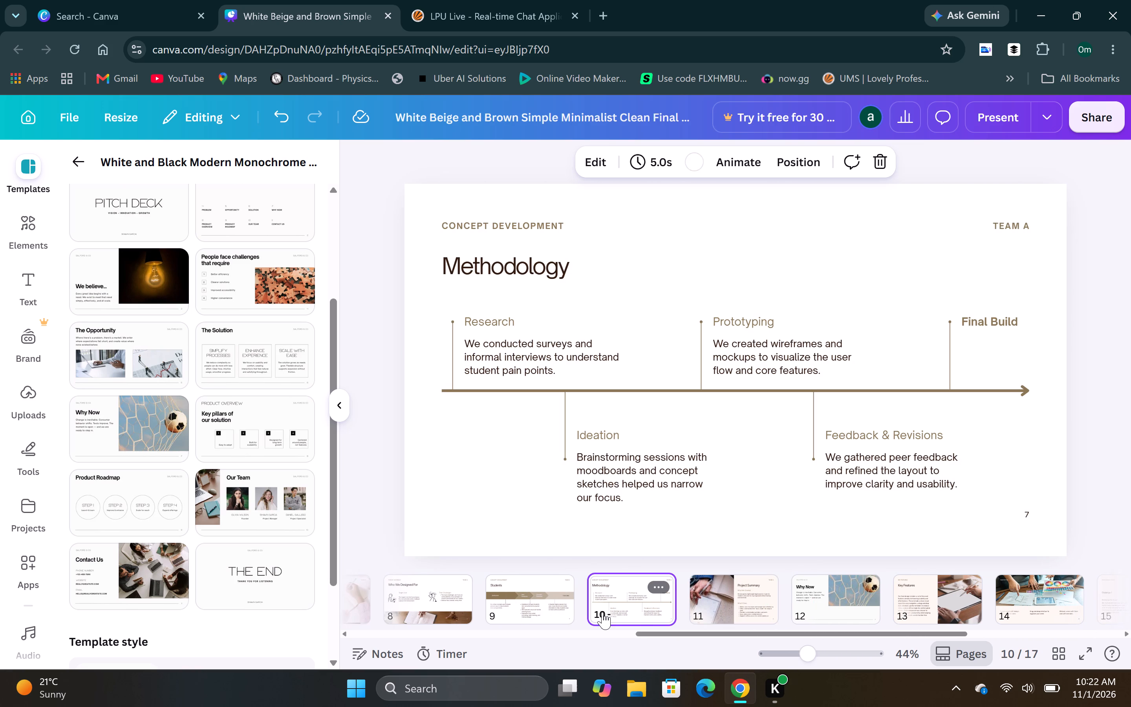
scroll(602, 612, right, 1)
click(602, 612)
scroll(602, 612, right, 1)
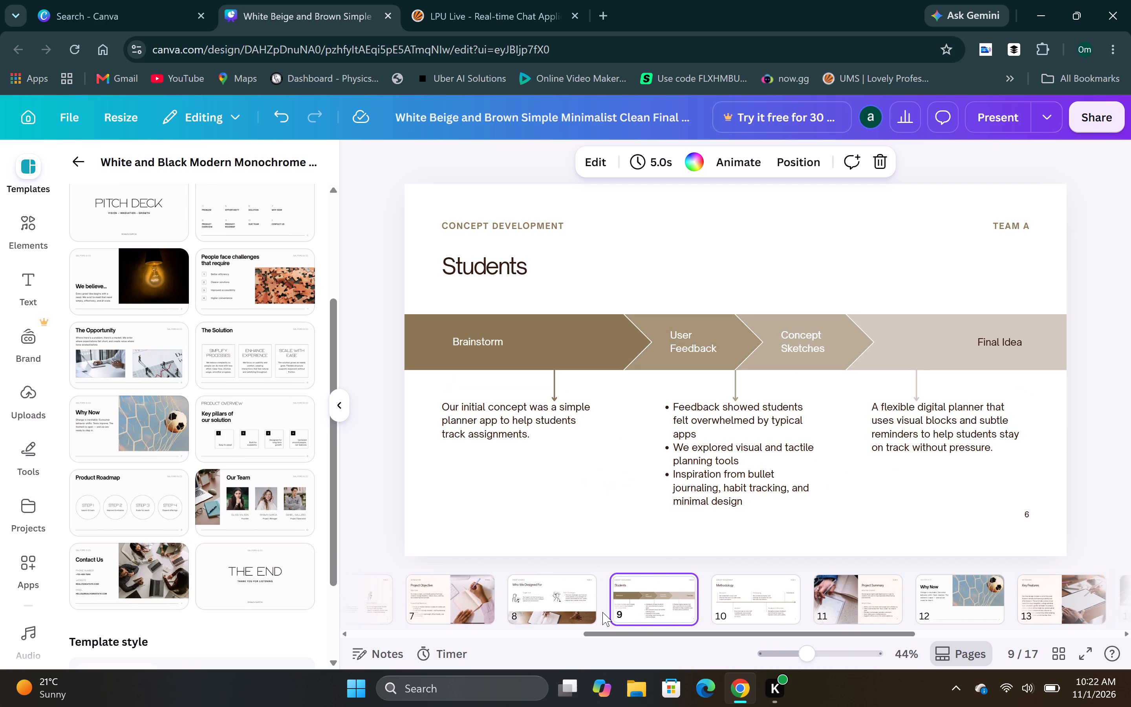
click(573, 593)
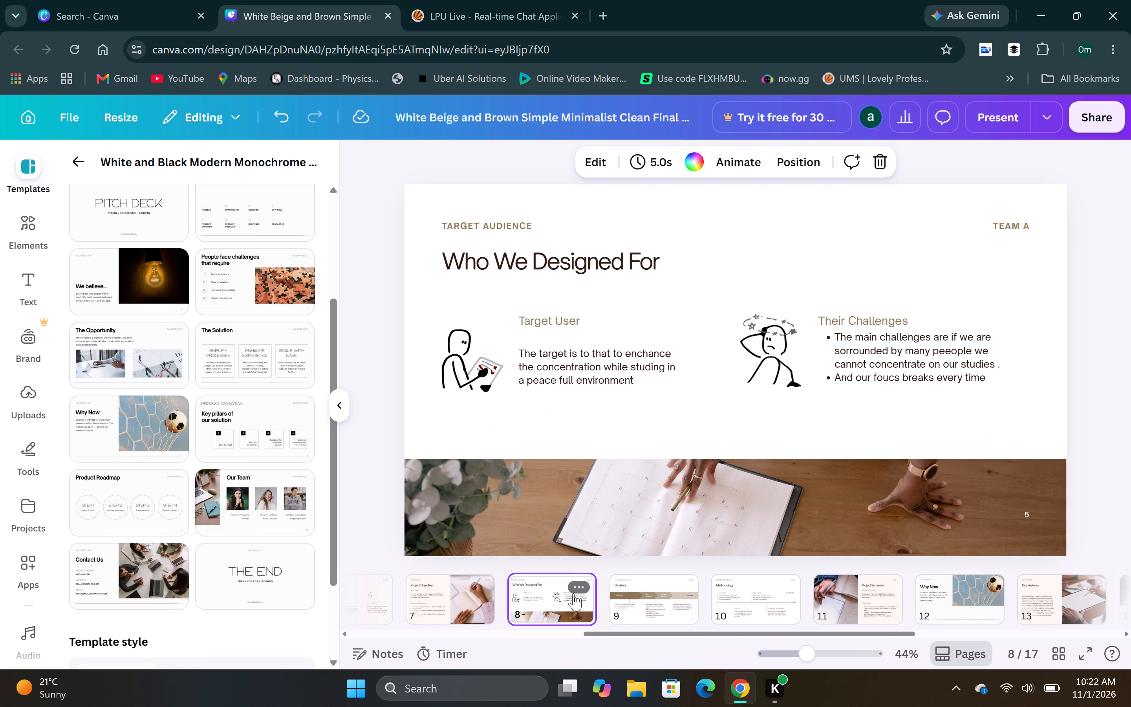
scroll(573, 593, right, 2)
click(573, 593)
scroll(573, 593, right, 2)
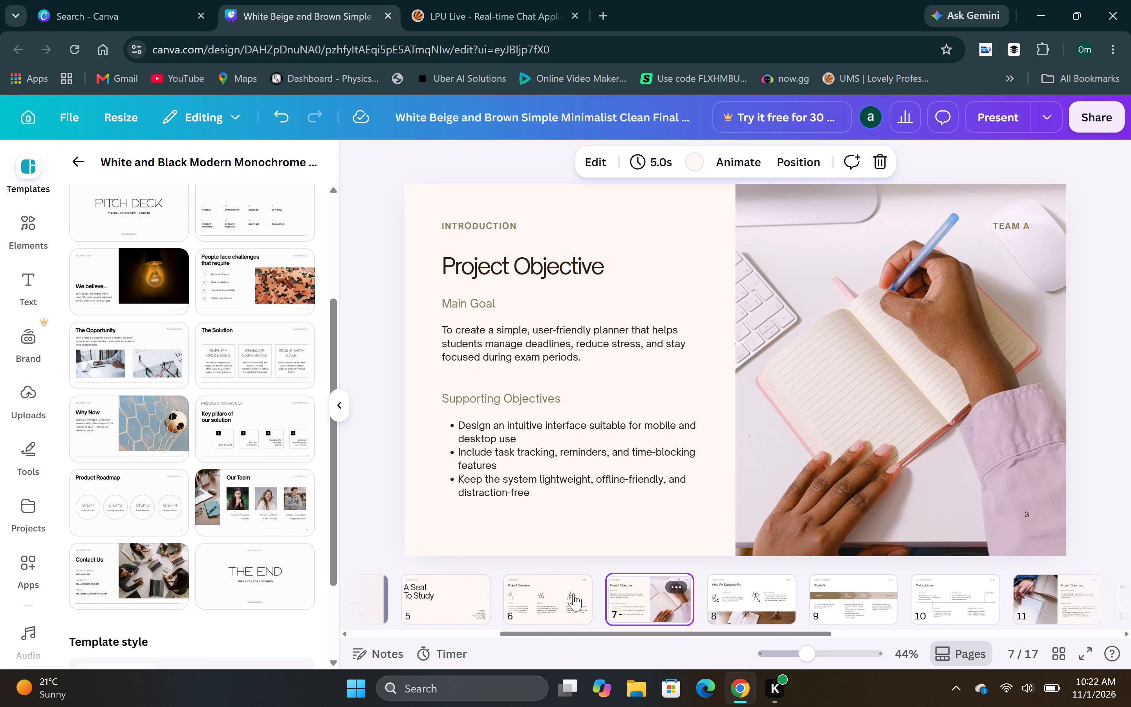
click(573, 593)
scroll(573, 593, right, 2)
click(573, 593)
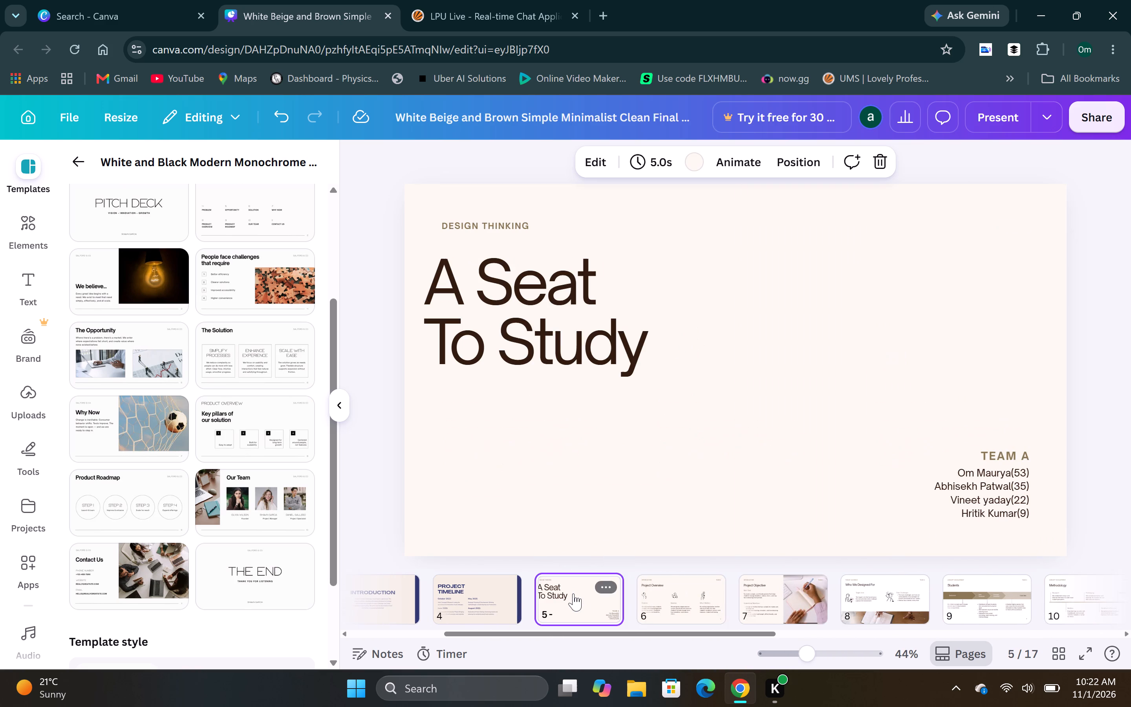
scroll(573, 593, right, 2)
click(573, 593)
scroll(573, 593, right, 2)
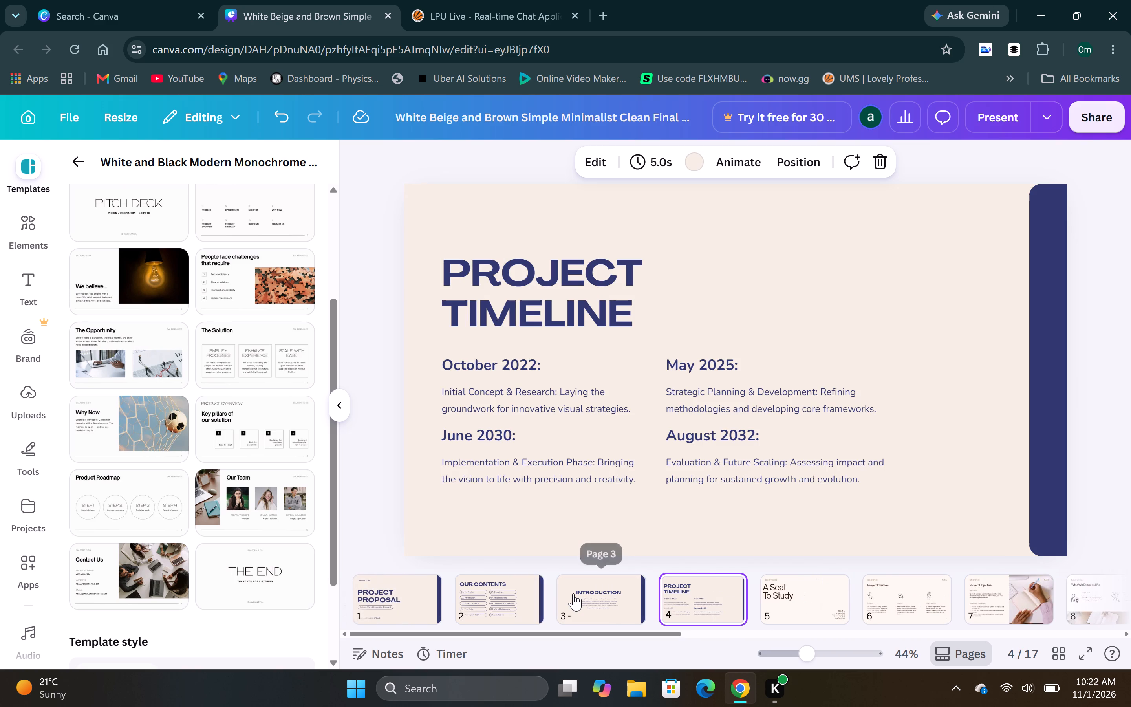
click(573, 593)
Reorder the opening slides so Introduction is page 1, Our Contents page 2 and Project Proposal page 3.
drag(513, 586, 389, 587)
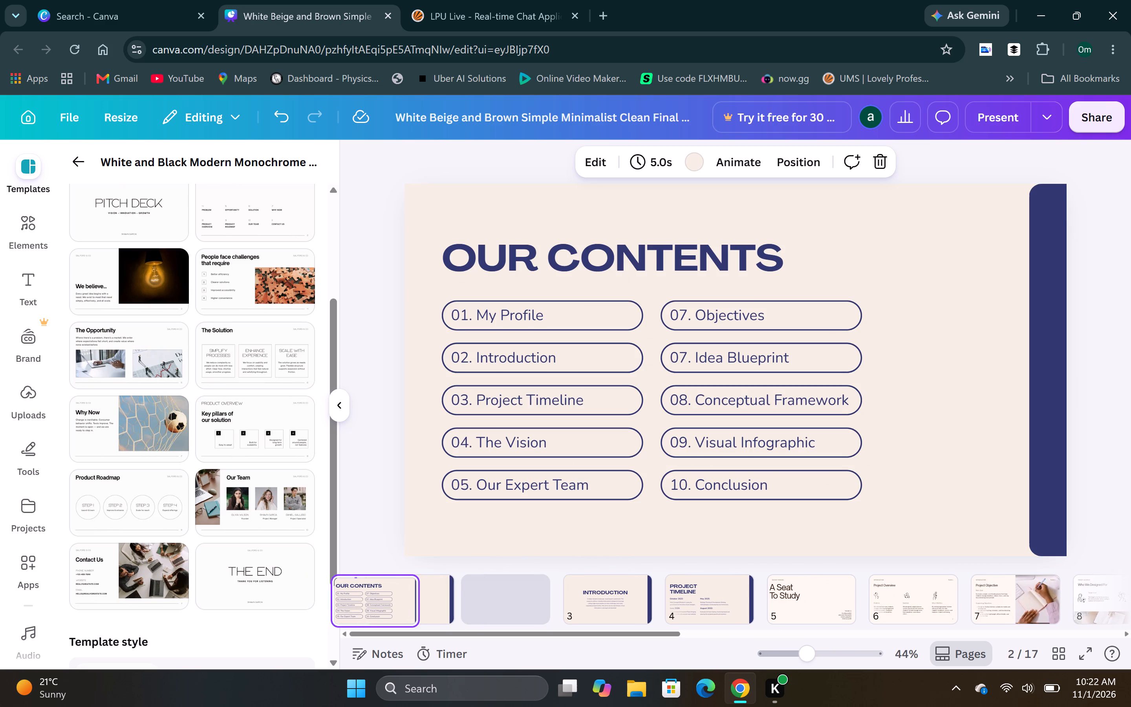
drag(604, 610, 471, 607)
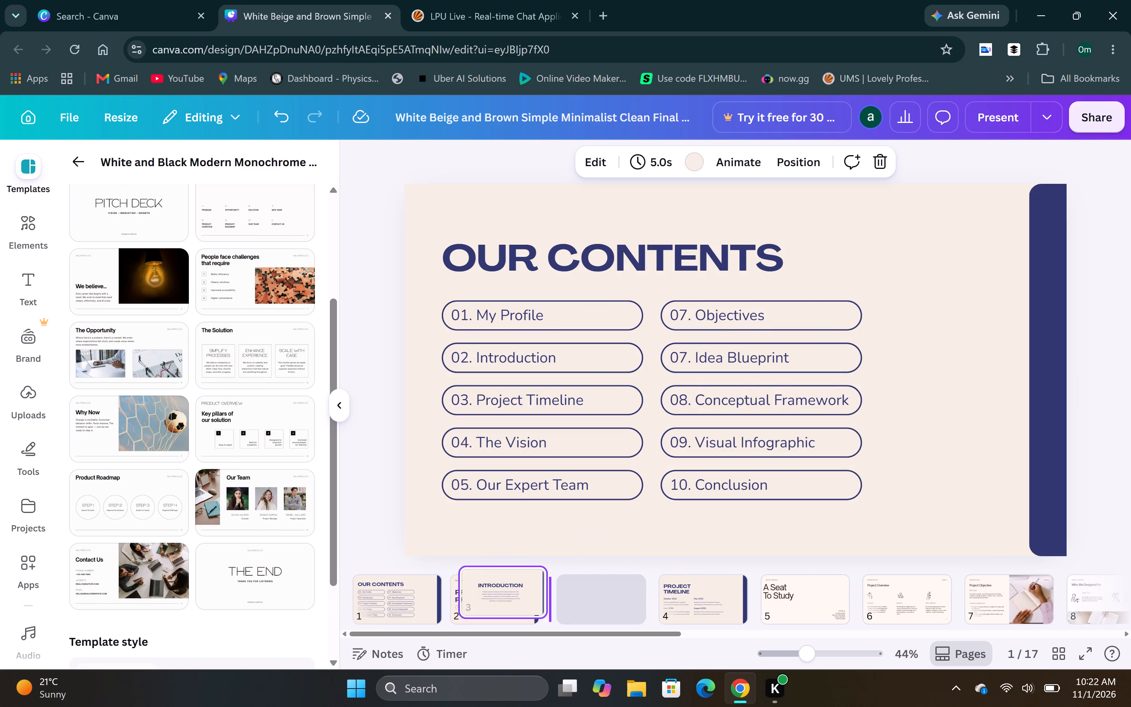
drag(471, 607, 363, 608)
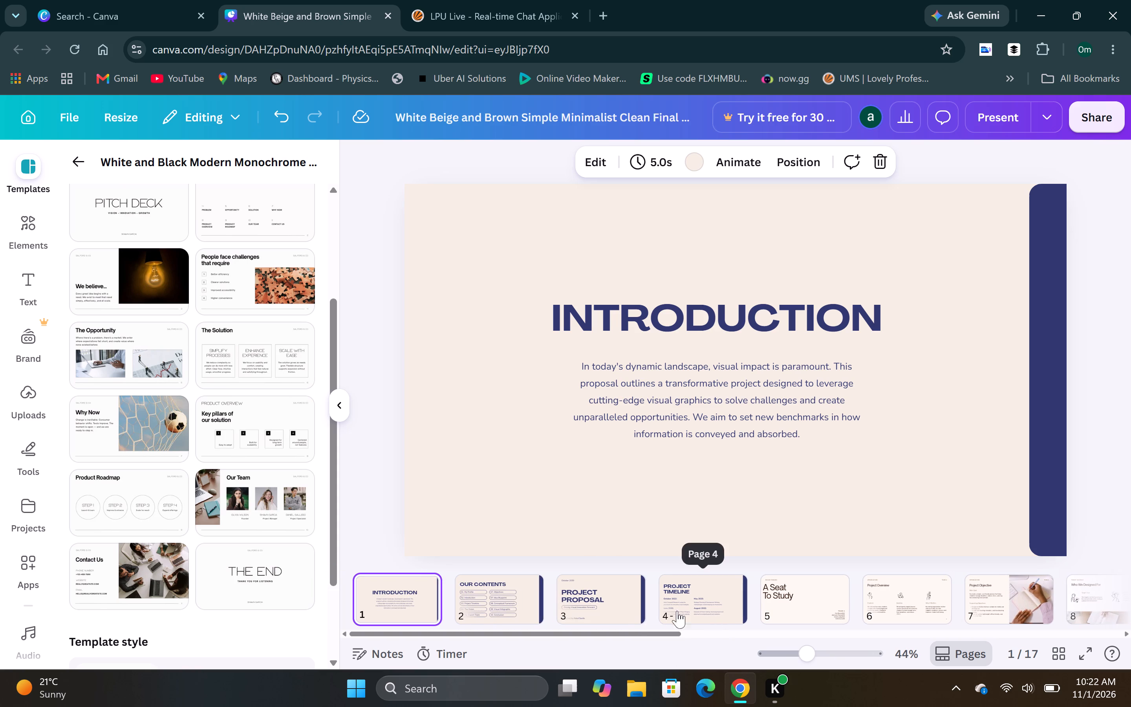
Move the Students and Methodology slides ahead of Who We Designed For, placing them on pages 8 and 9.
scroll(637, 616, right, 2)
scroll(509, 613, right, 3)
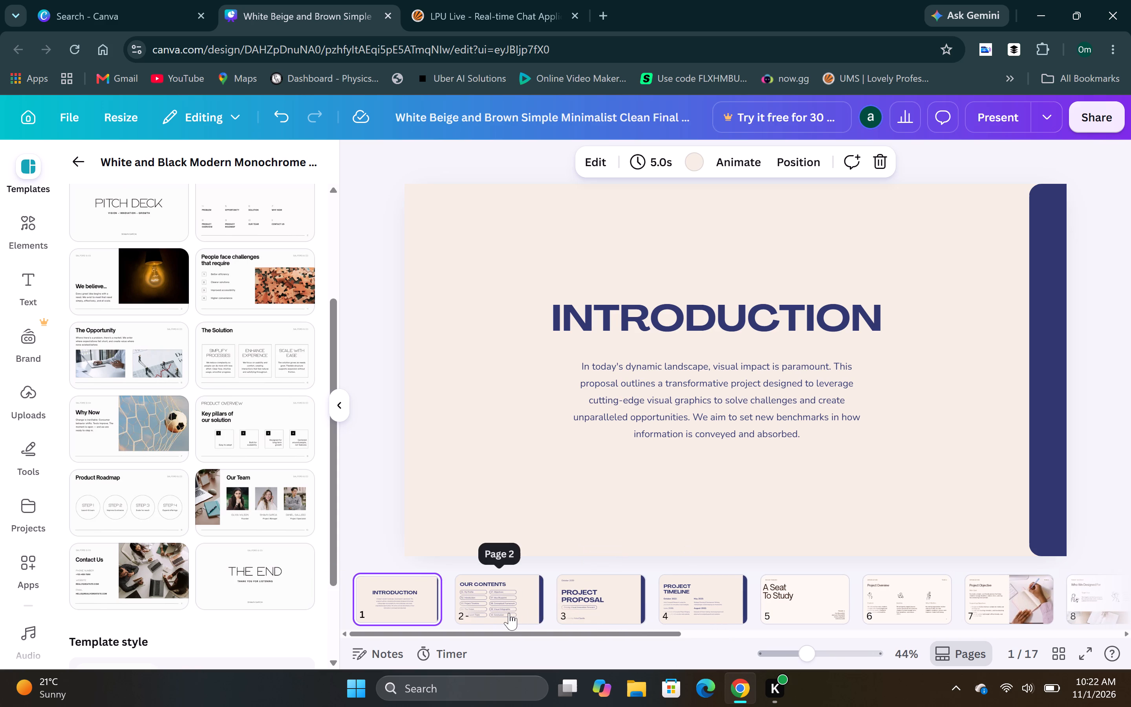
scroll(765, 615, left, 4)
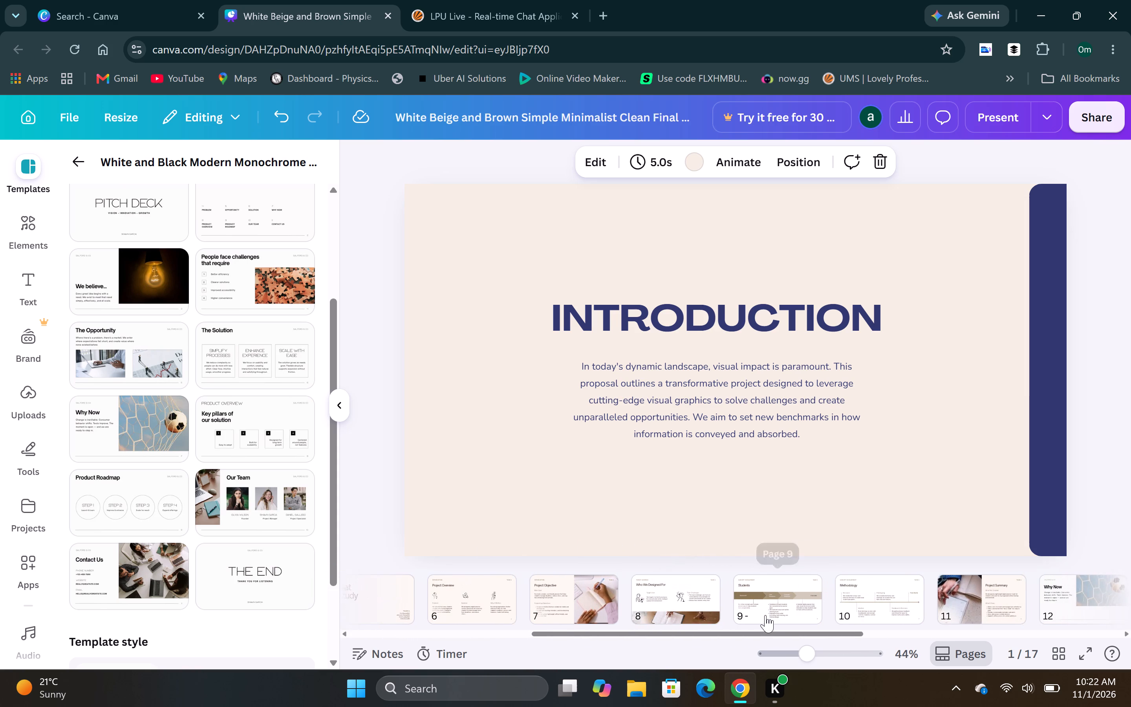
drag(798, 604, 657, 601)
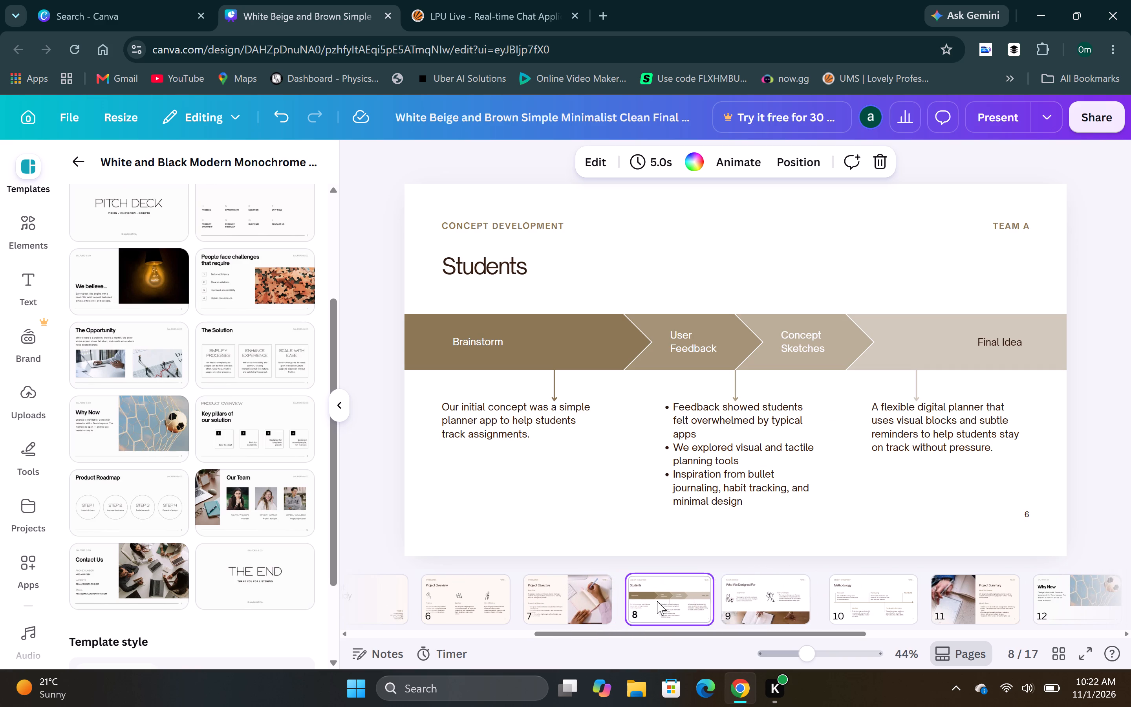
drag(849, 605, 652, 615)
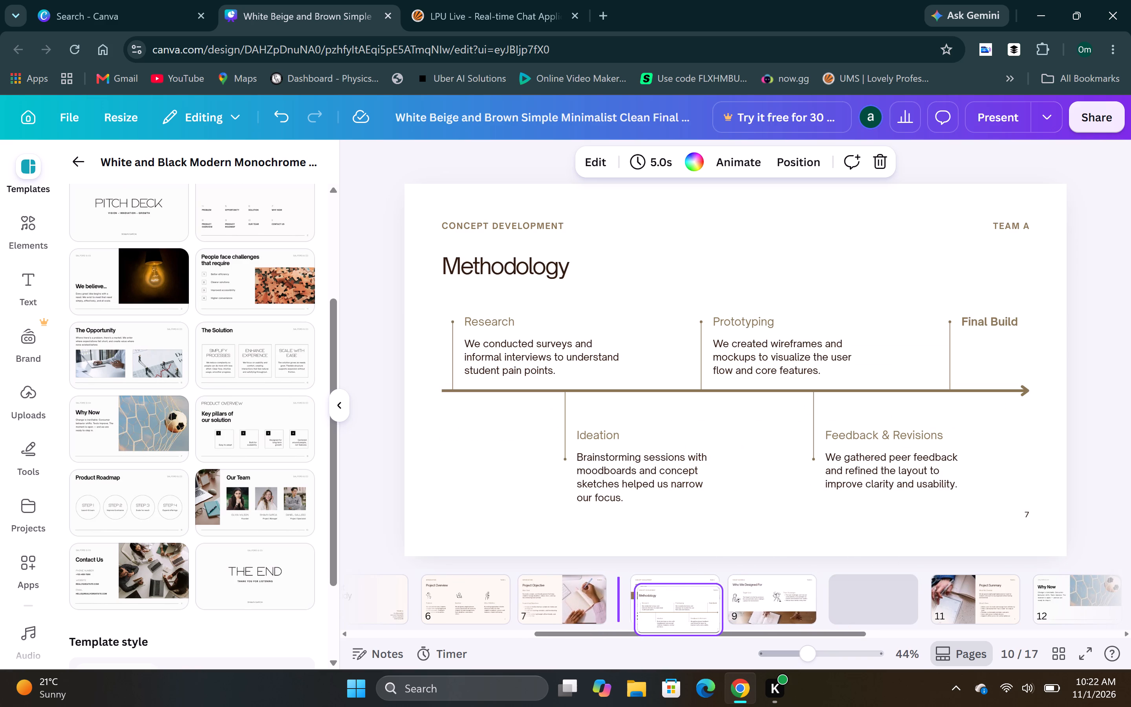
drag(652, 615, 689, 613)
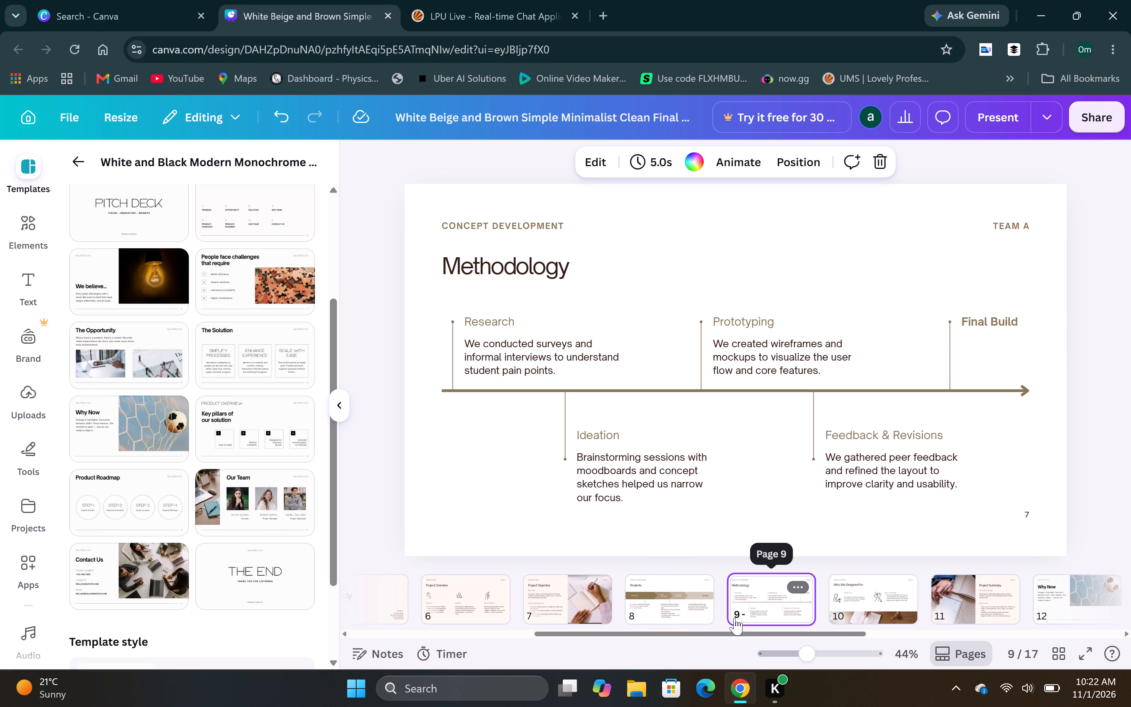
Look over the page thumbnails from the opening slides to the last pages to check the slide order.
scroll(734, 618, down, 3)
scroll(734, 618, left, 5)
scroll(734, 618, right, 7)
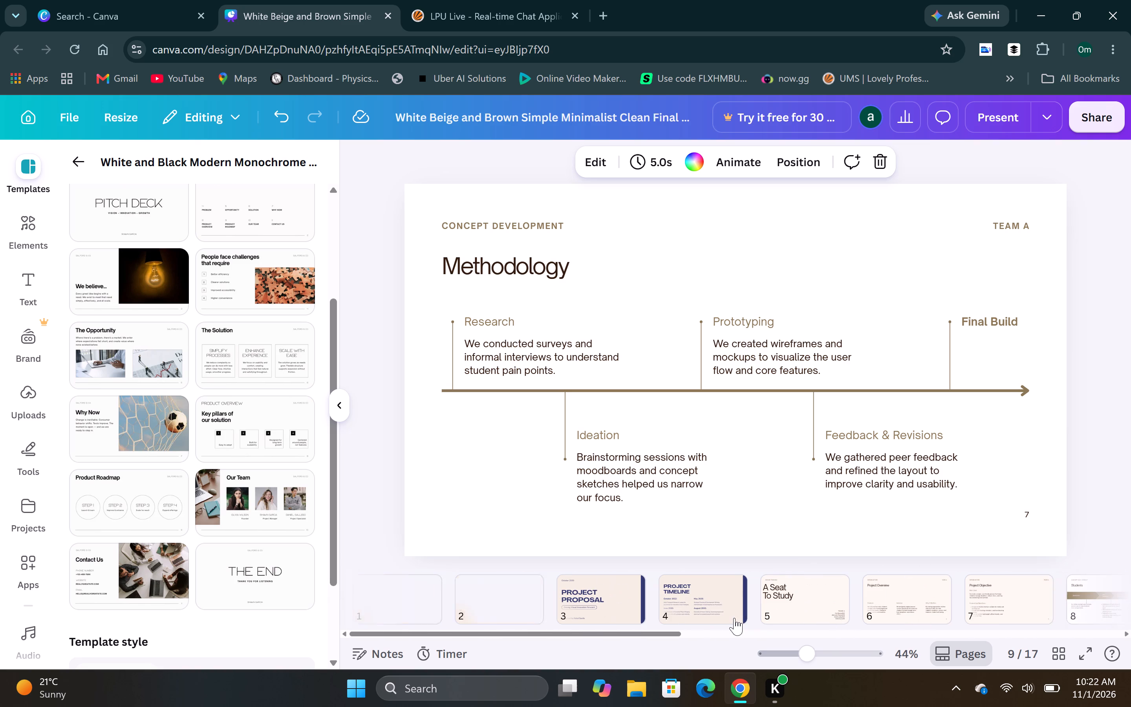
scroll(734, 618, right, 3)
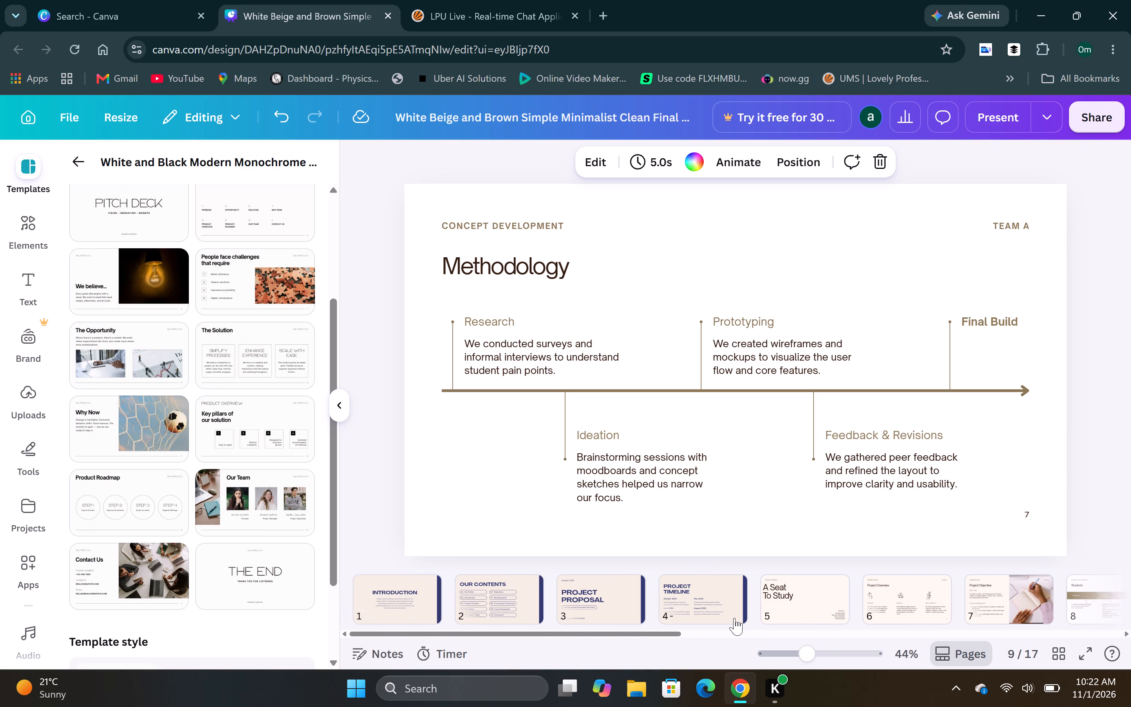
scroll(789, 610, left, 3)
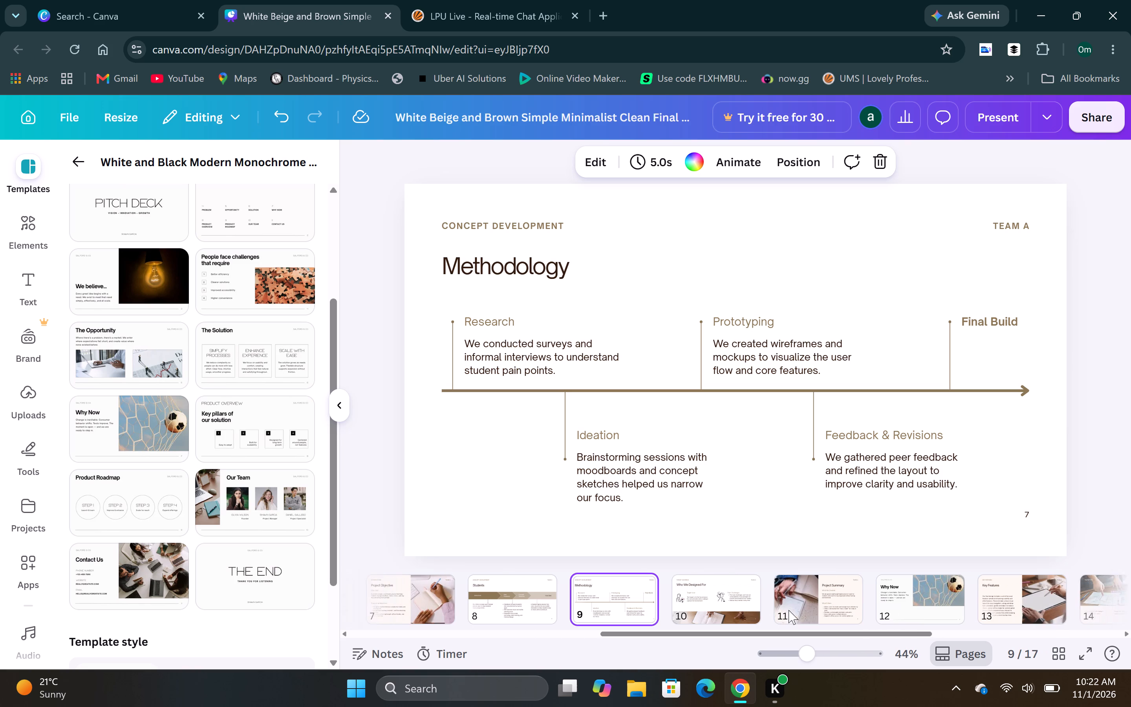
scroll(789, 610, left, 2)
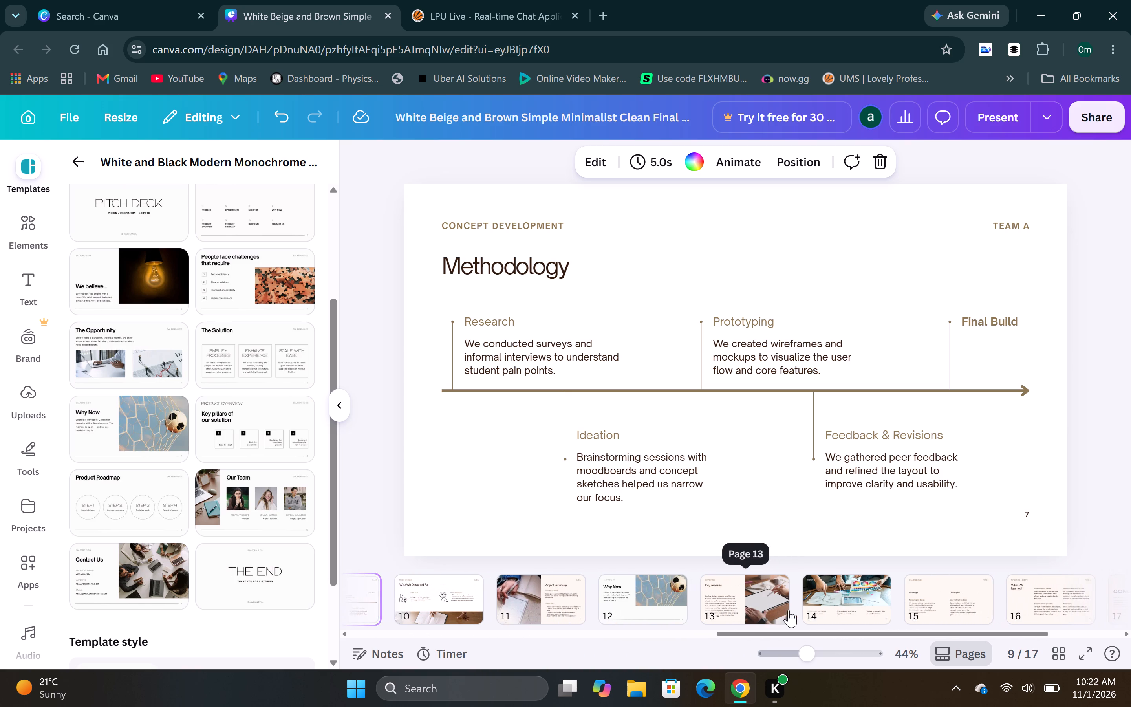
scroll(789, 610, left, 2)
scroll(789, 610, right, 5)
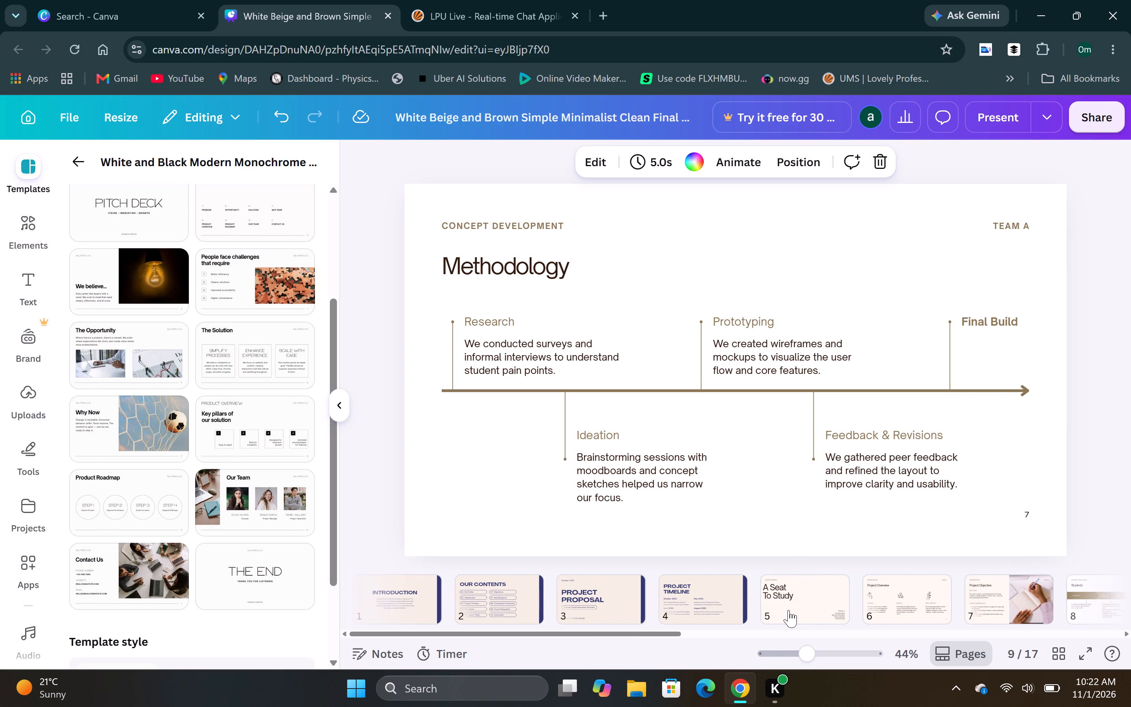
scroll(789, 610, right, 7)
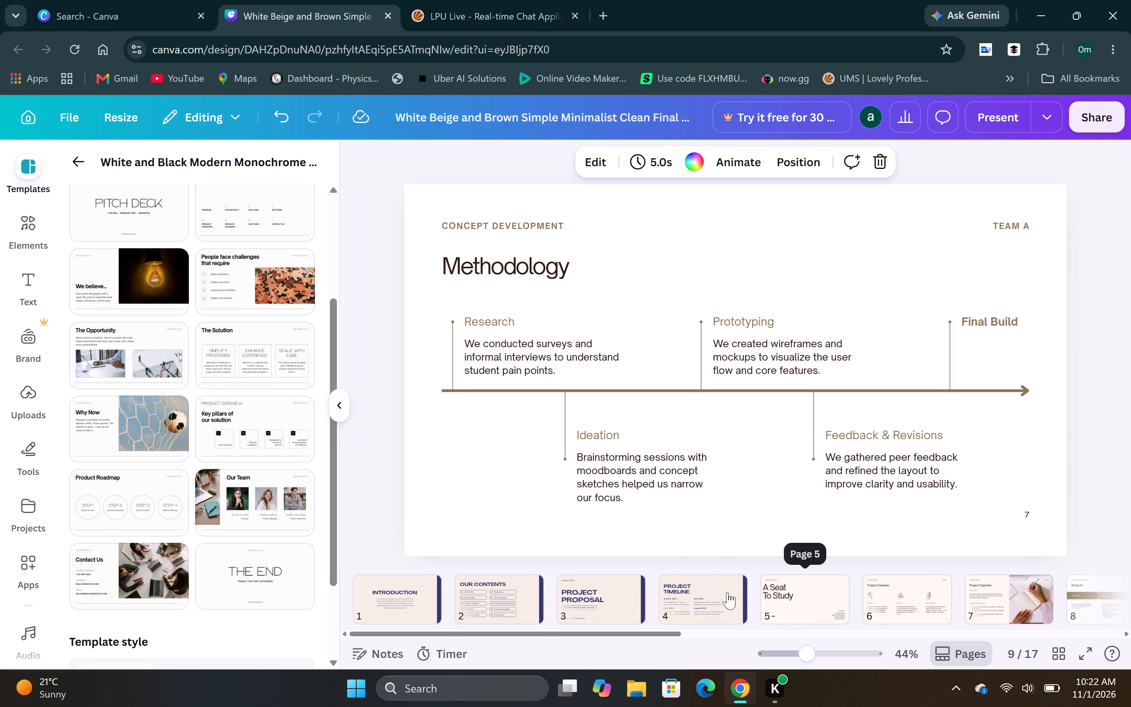
Move the Project Timeline heading on page 4 upward to the slide's top margin, aligned with the text below.
double_click(717, 596)
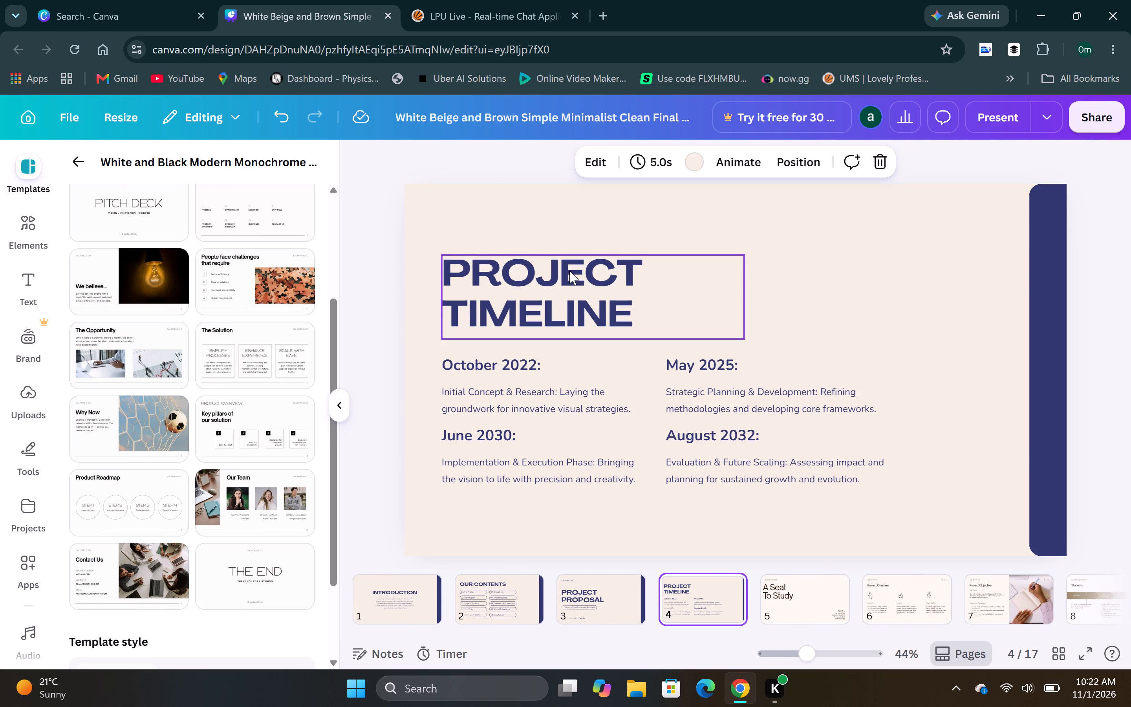
drag(569, 271, 569, 239)
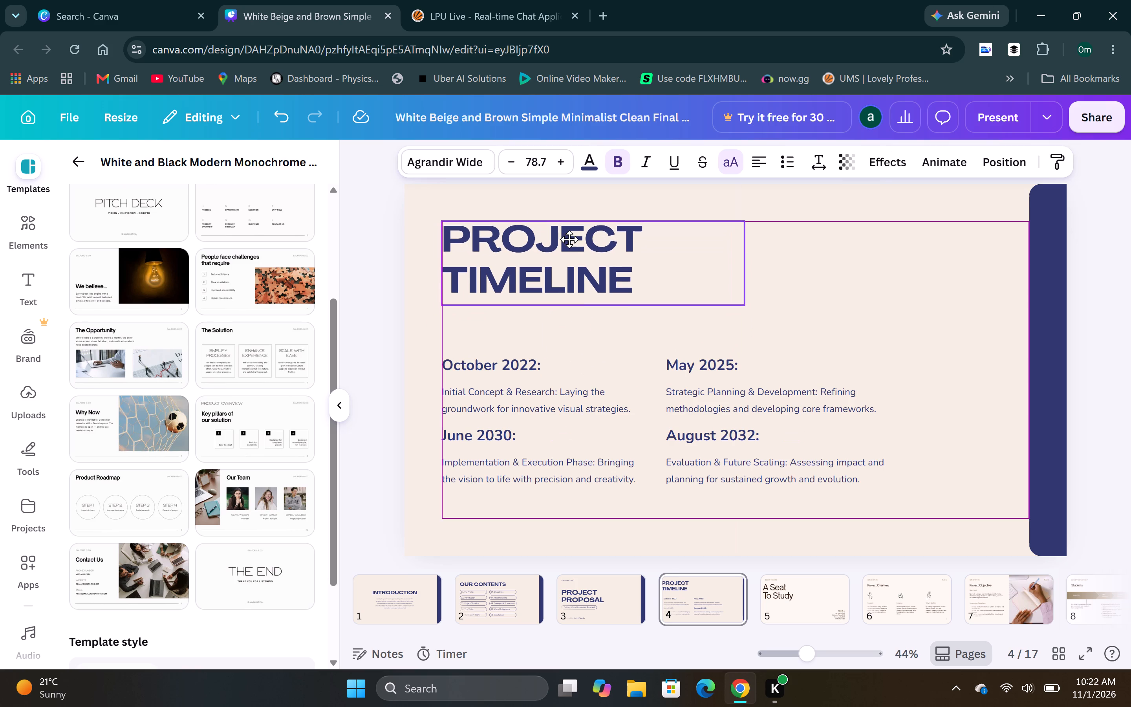
drag(569, 239, 566, 237)
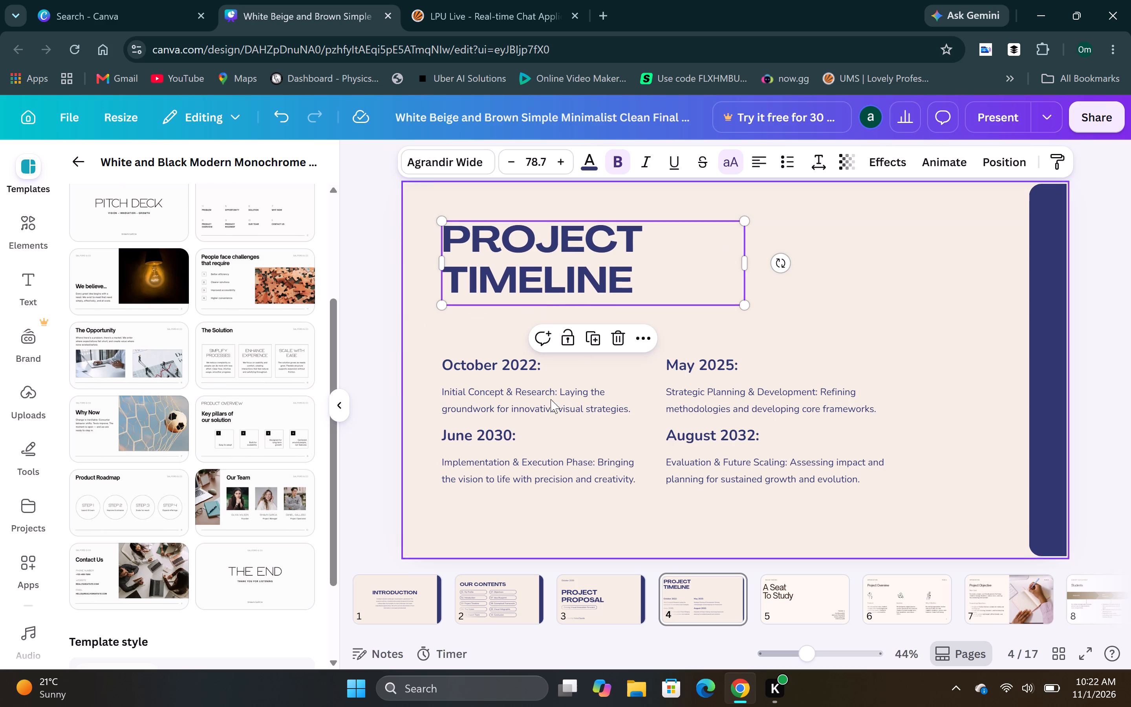
Move the October 2022 and June 2030 text blocks on page 4 up together, directly beneath the Project Timeline heading.
click(523, 395)
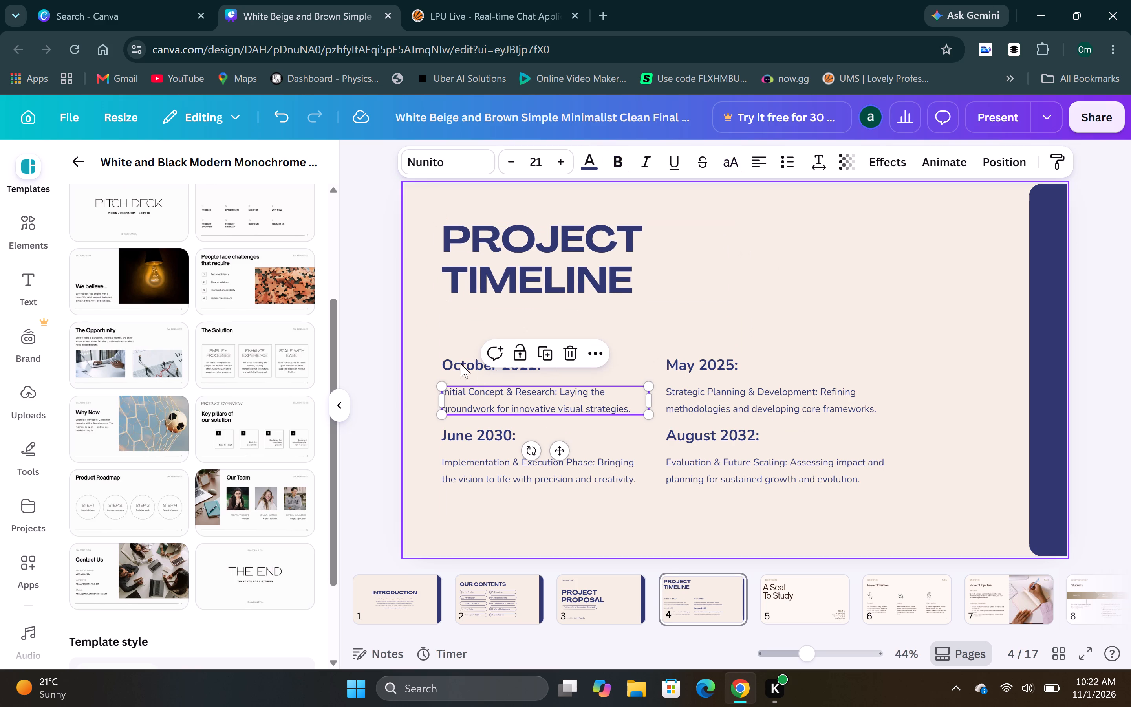
drag(435, 346, 626, 448)
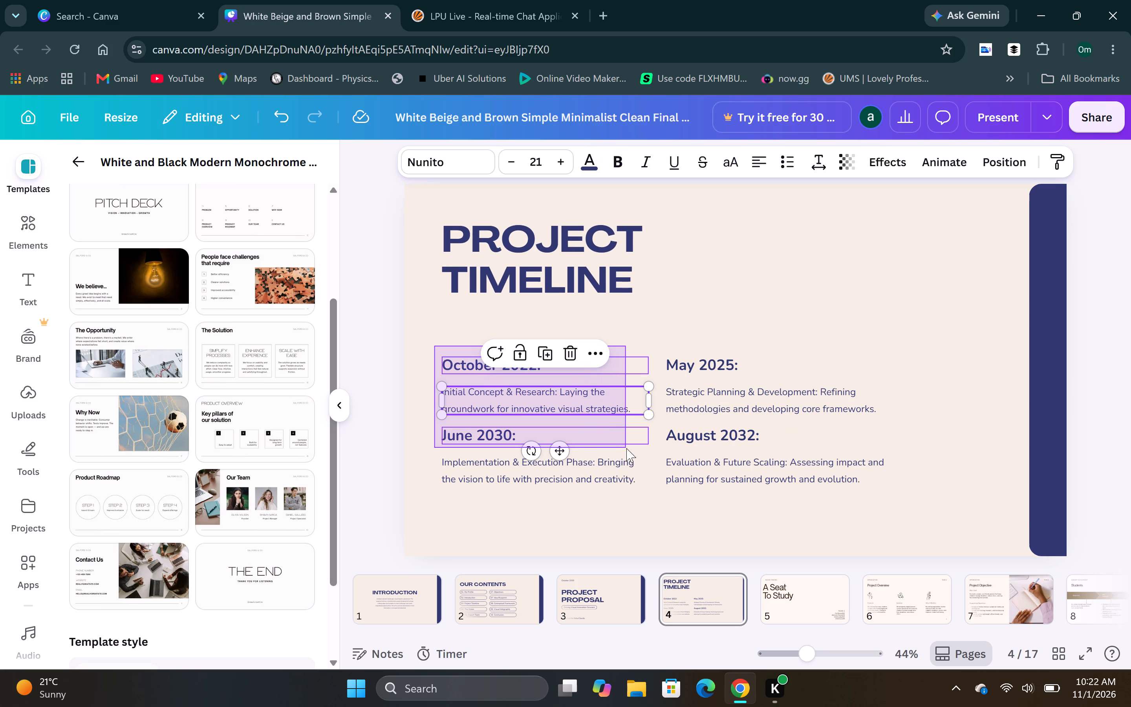
drag(626, 448, 649, 512)
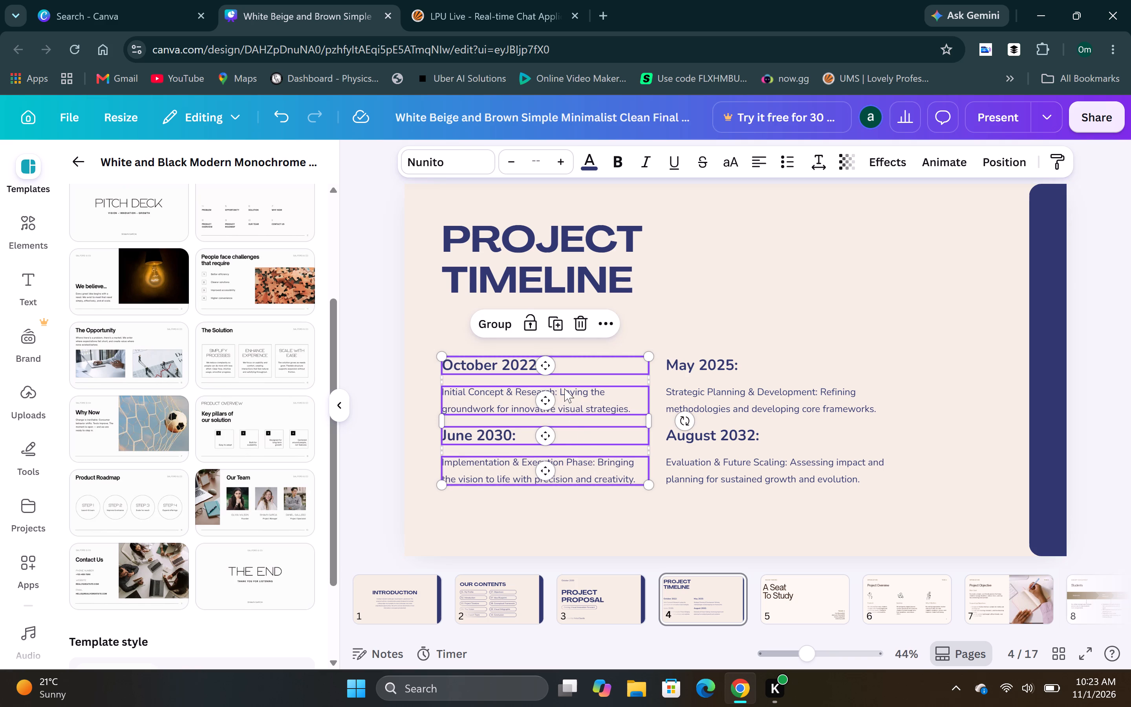
drag(548, 396, 551, 413)
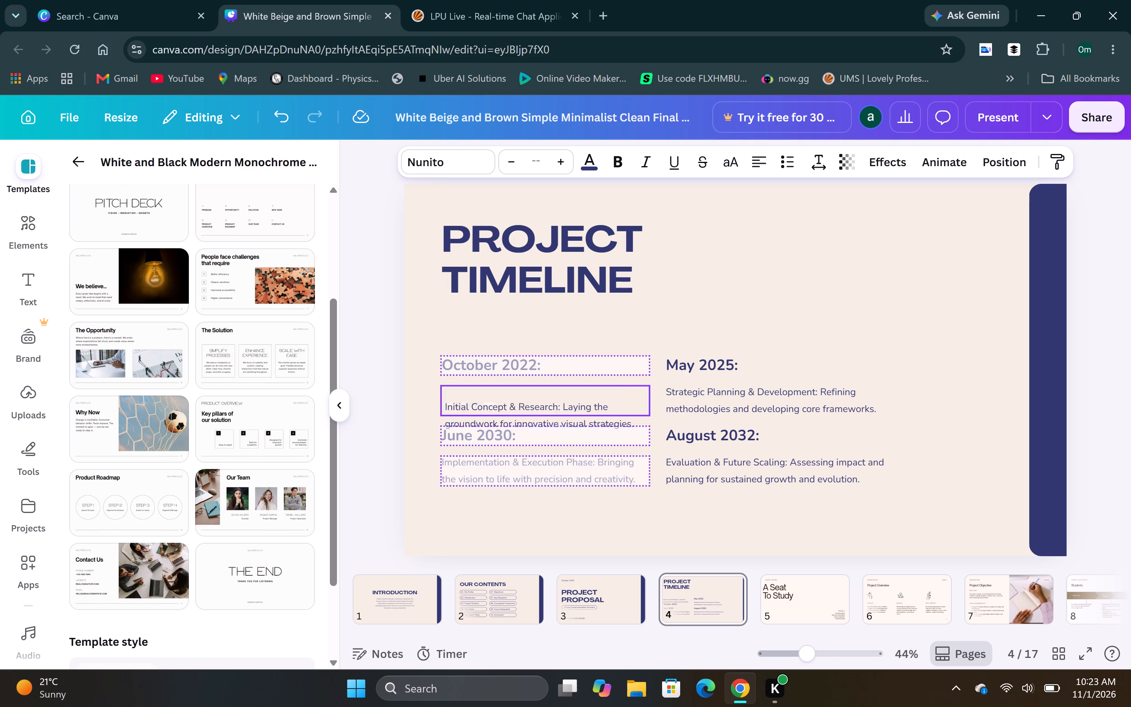
drag(551, 413, 550, 402)
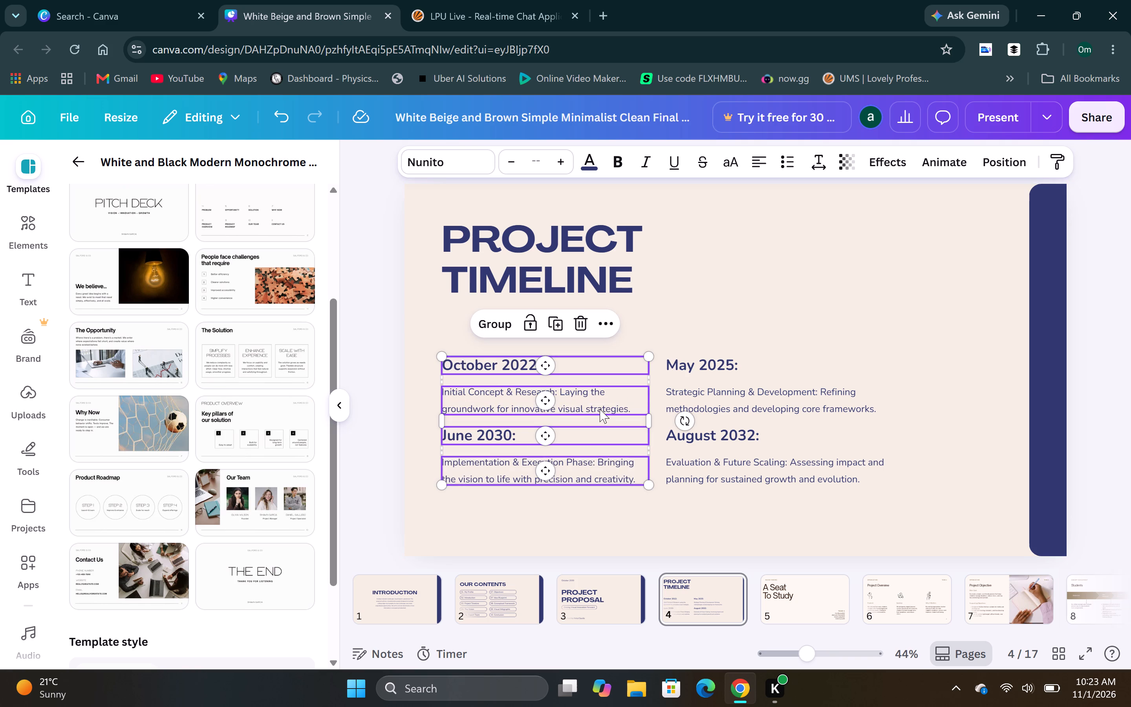
drag(628, 385, 623, 369)
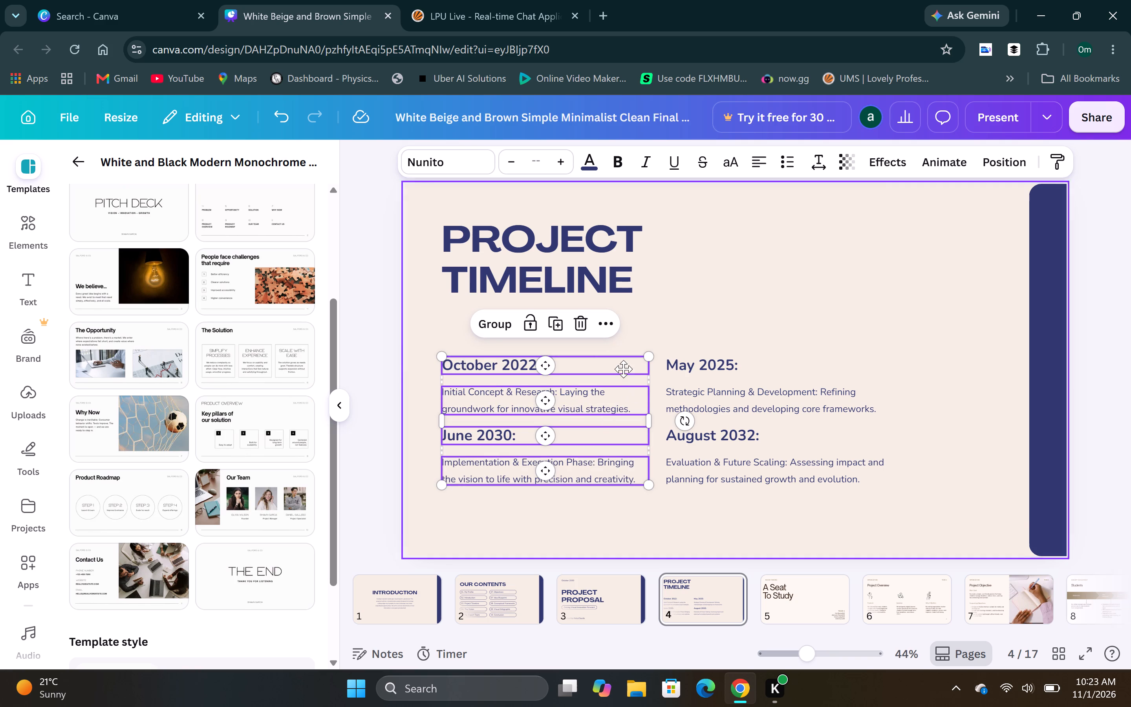
drag(623, 369, 627, 337)
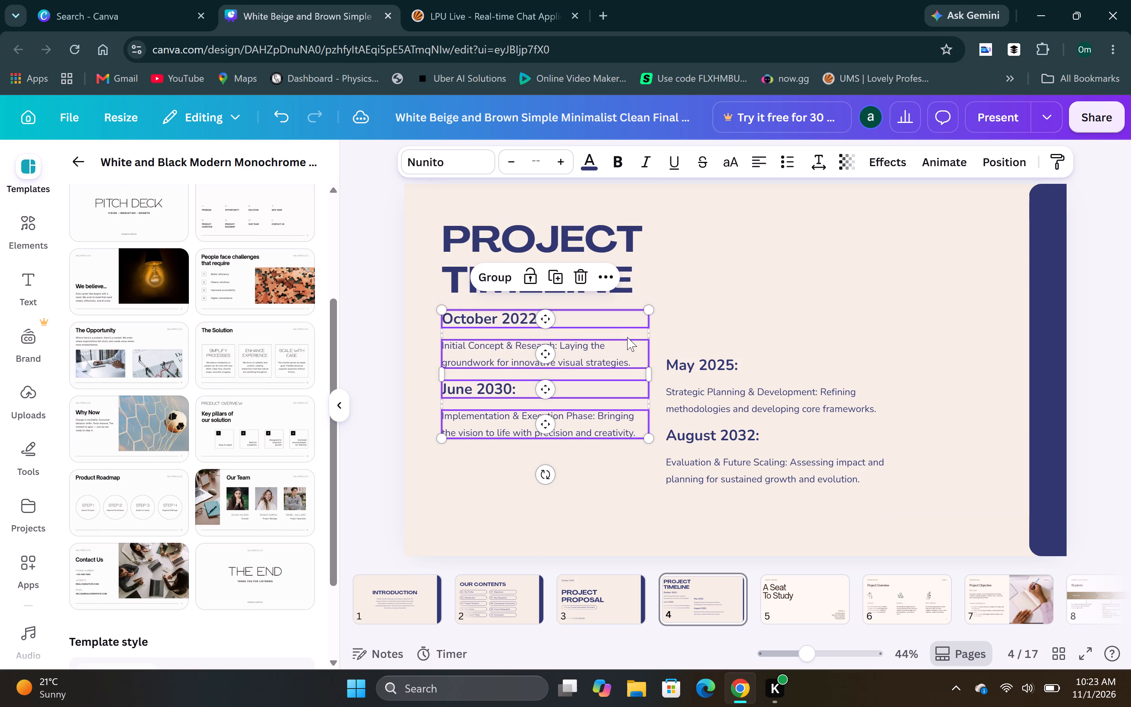
Move the May 2025 and August 2032 text blocks up and slightly right, level with the October 2022 and June 2030 column.
drag(659, 348, 741, 484)
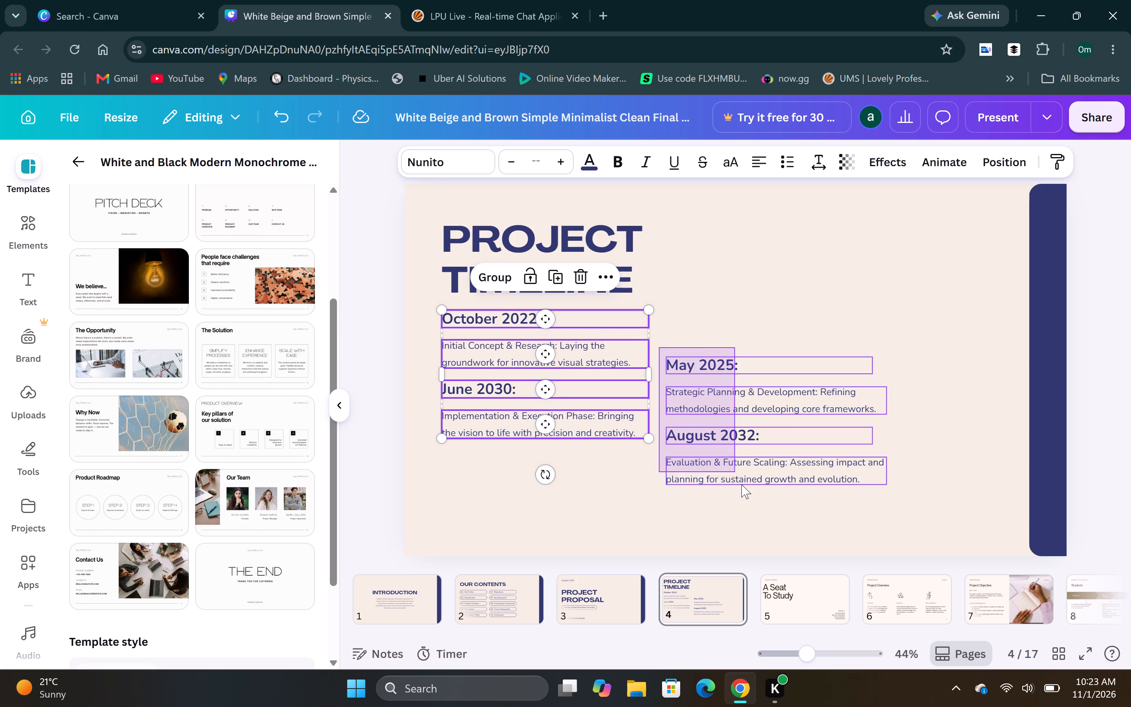
drag(741, 484, 822, 487)
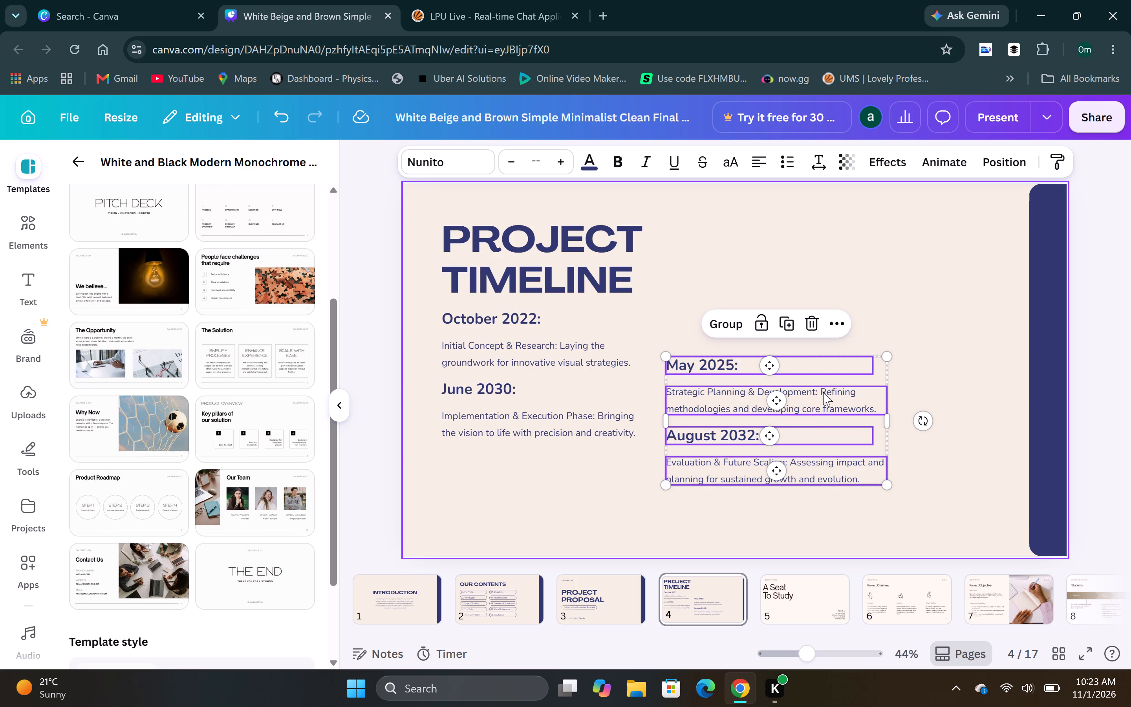
drag(823, 392, 835, 346)
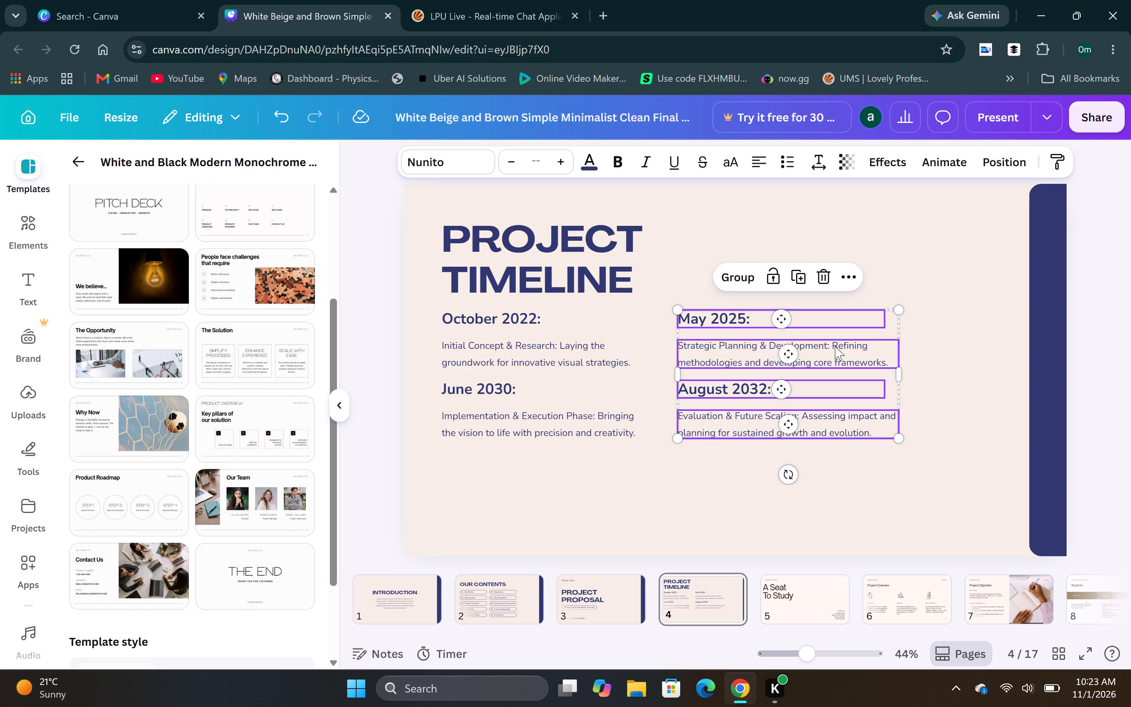
click(933, 452)
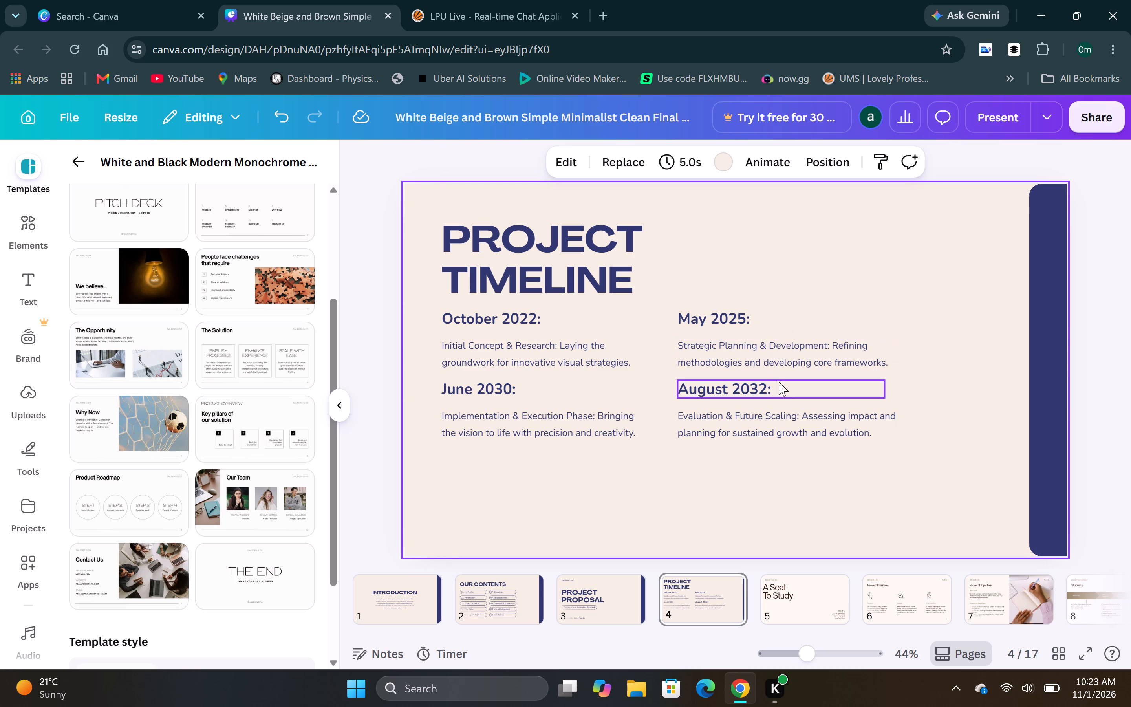
click(772, 383)
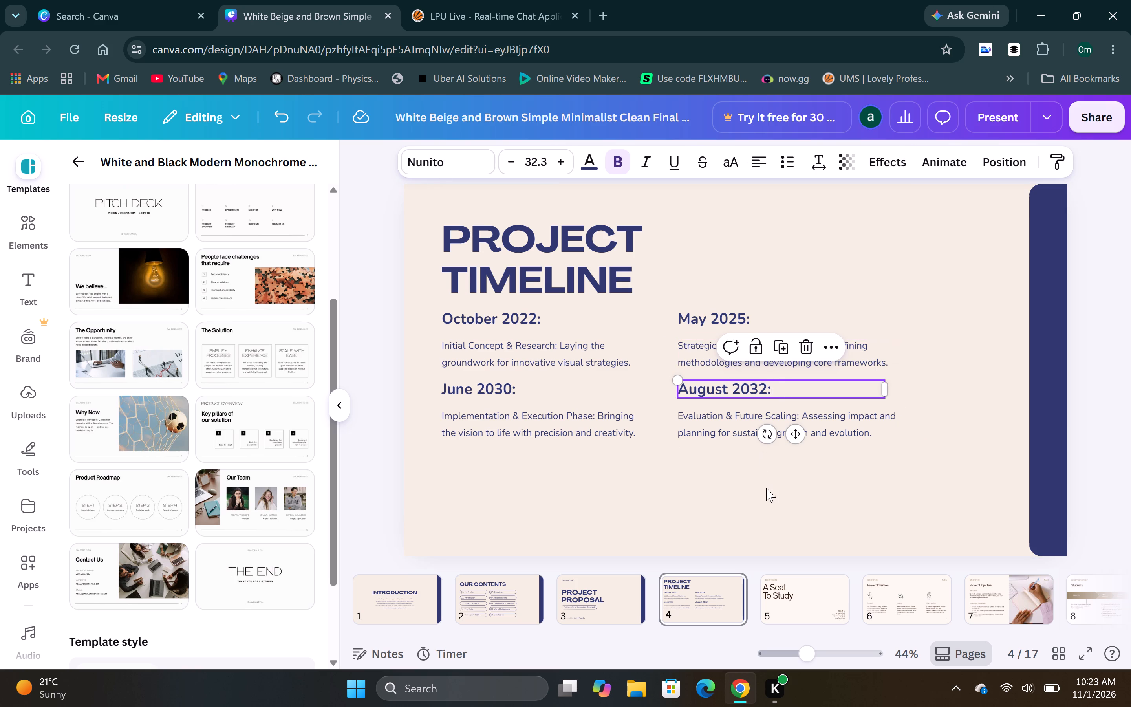
Look through the slides from page 5 to the last pages and back to Methodology, checking their content and layout.
scroll(766, 488, down, 2)
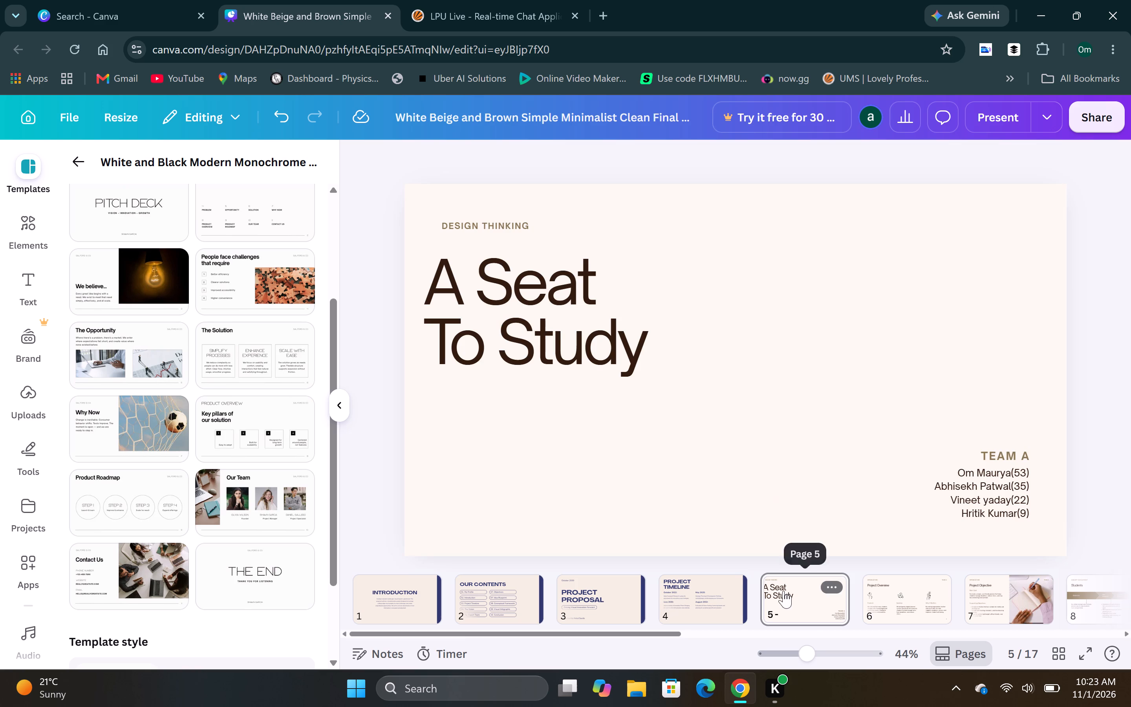
scroll(783, 591, left, 5)
scroll(783, 591, right, 3)
click(612, 605)
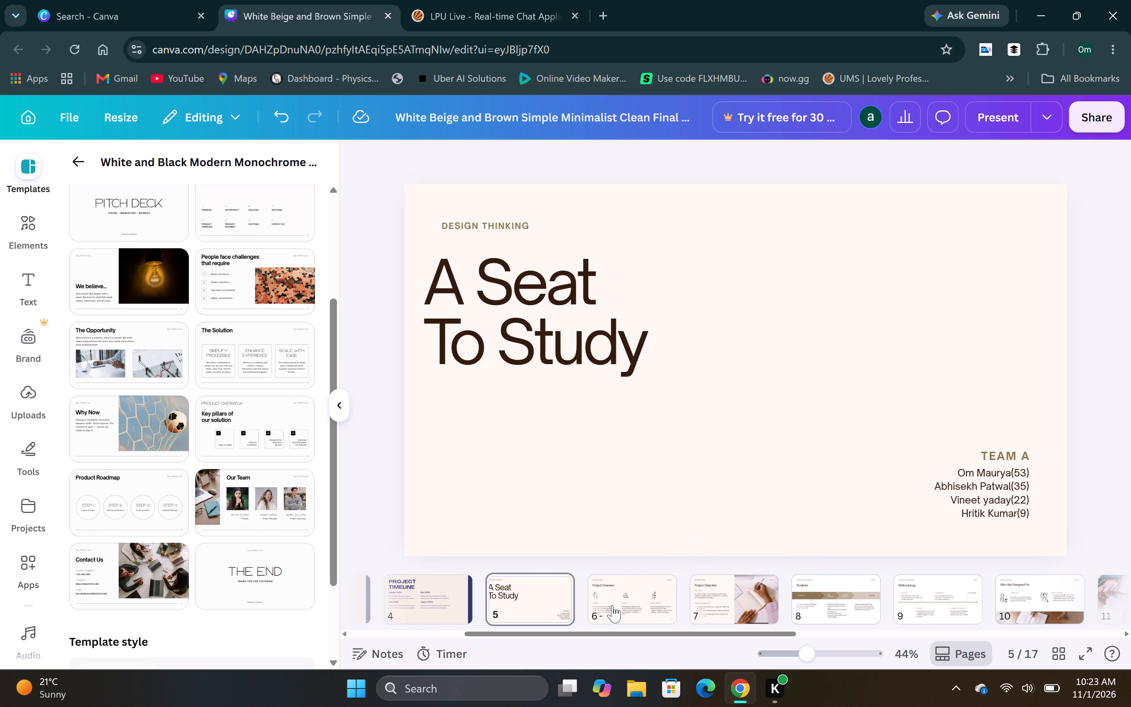
click(732, 602)
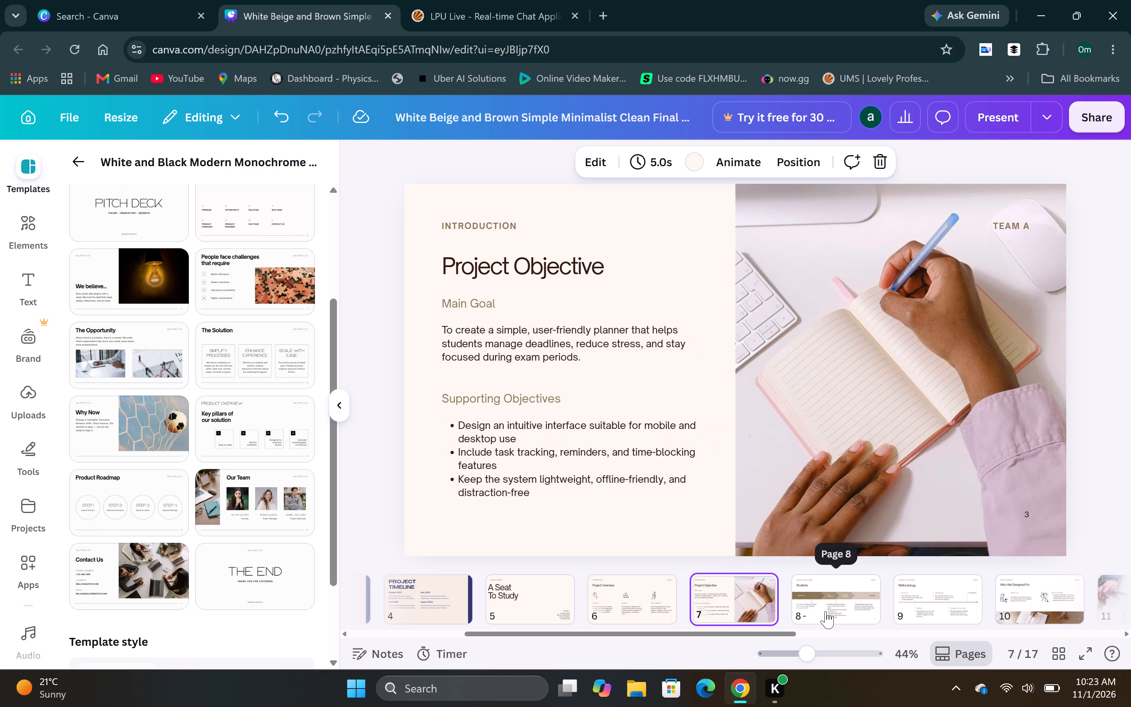
click(825, 611)
click(929, 590)
scroll(929, 590, left, 6)
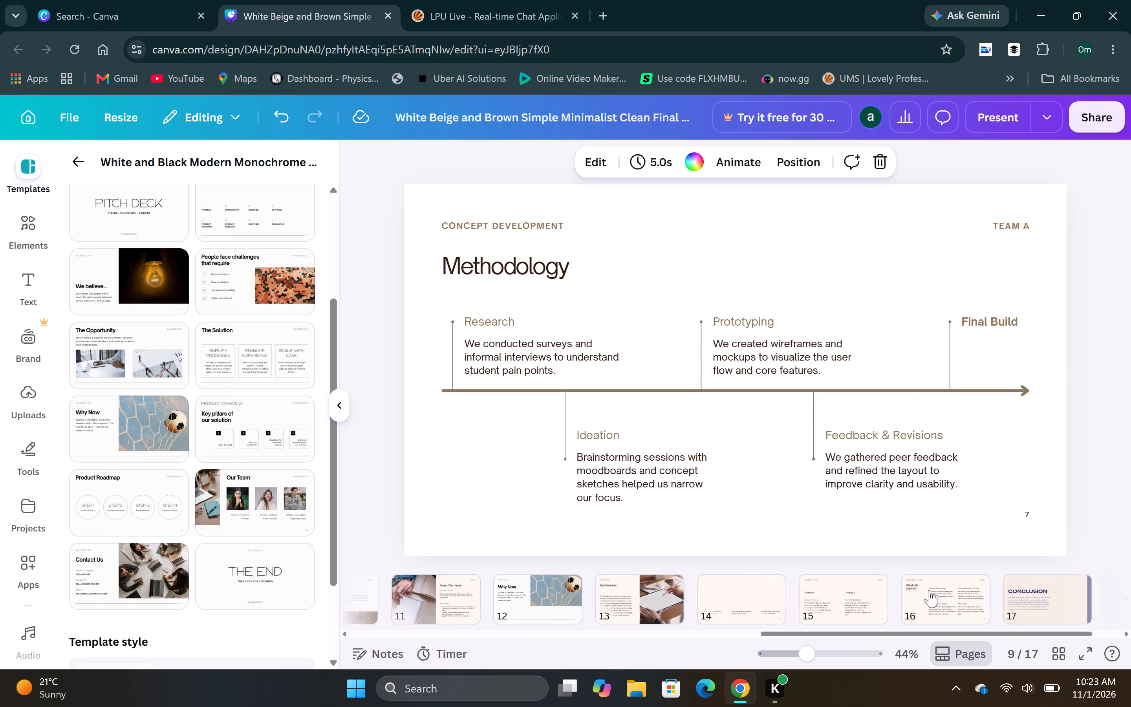
click(929, 590)
click(1025, 590)
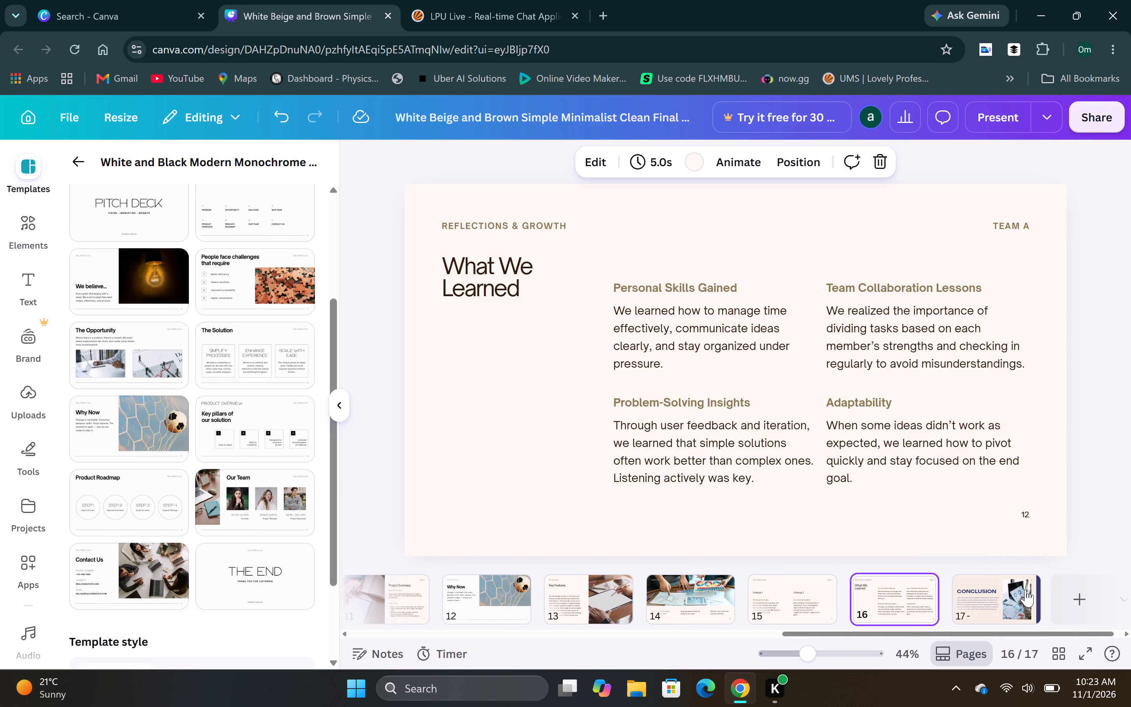
click(878, 601)
click(804, 598)
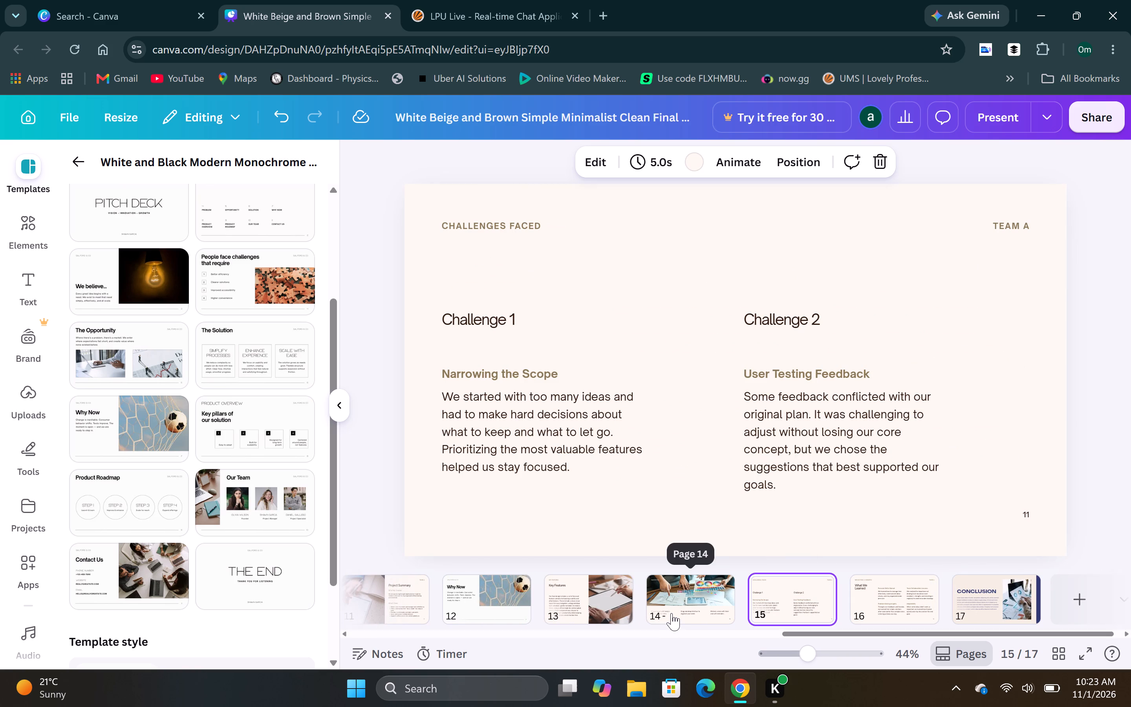
click(672, 613)
click(585, 594)
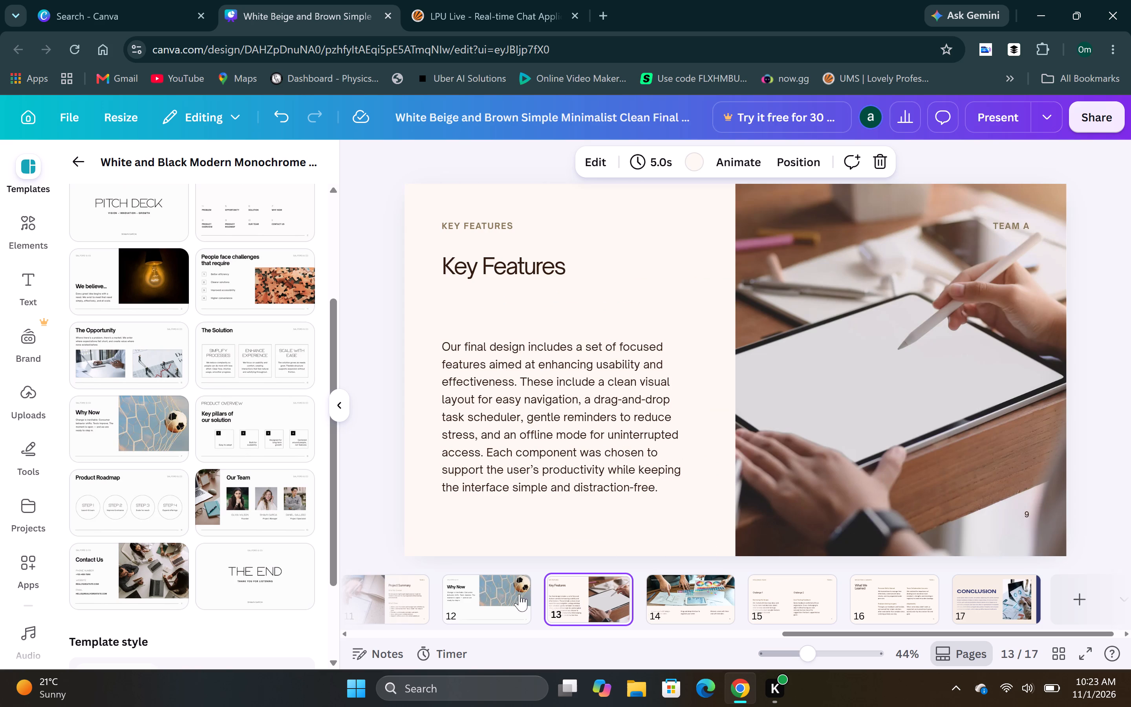
click(509, 594)
scroll(509, 594, right, 4)
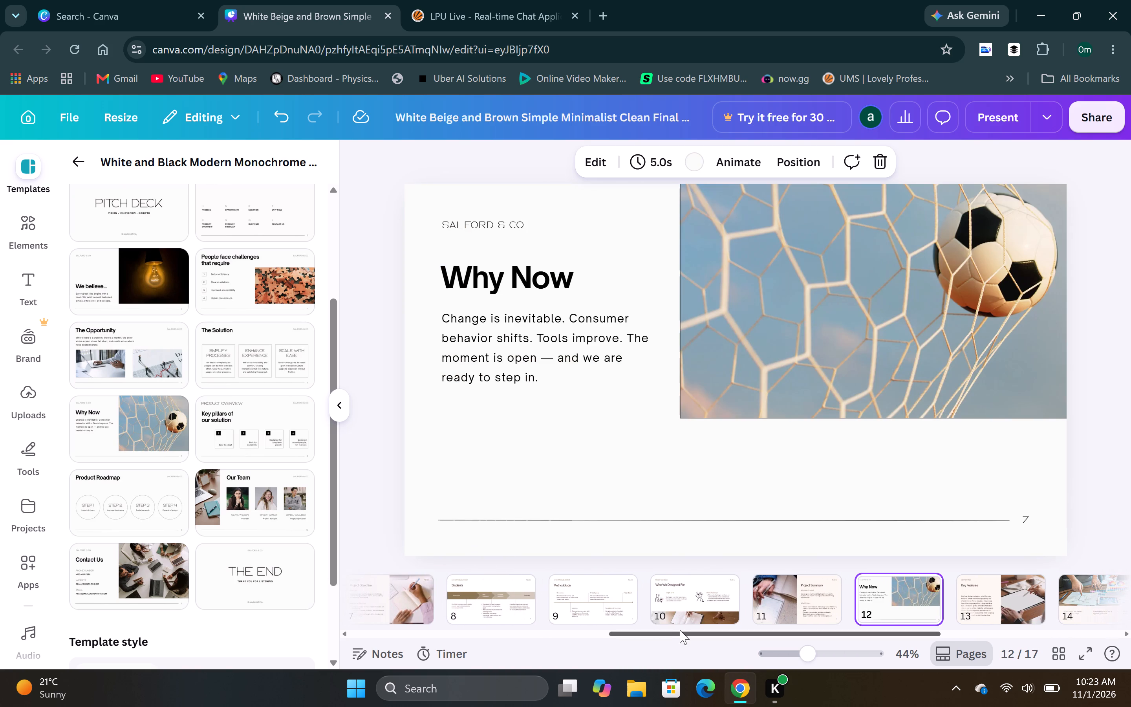
click(673, 608)
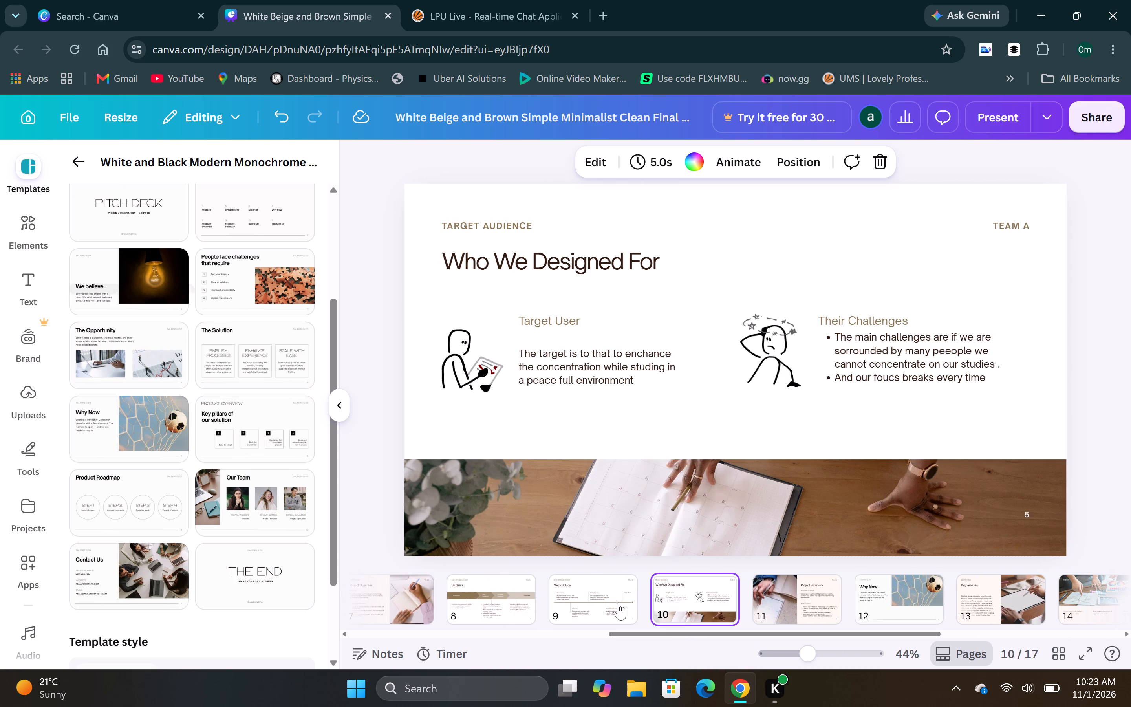
drag(618, 603, 628, 604)
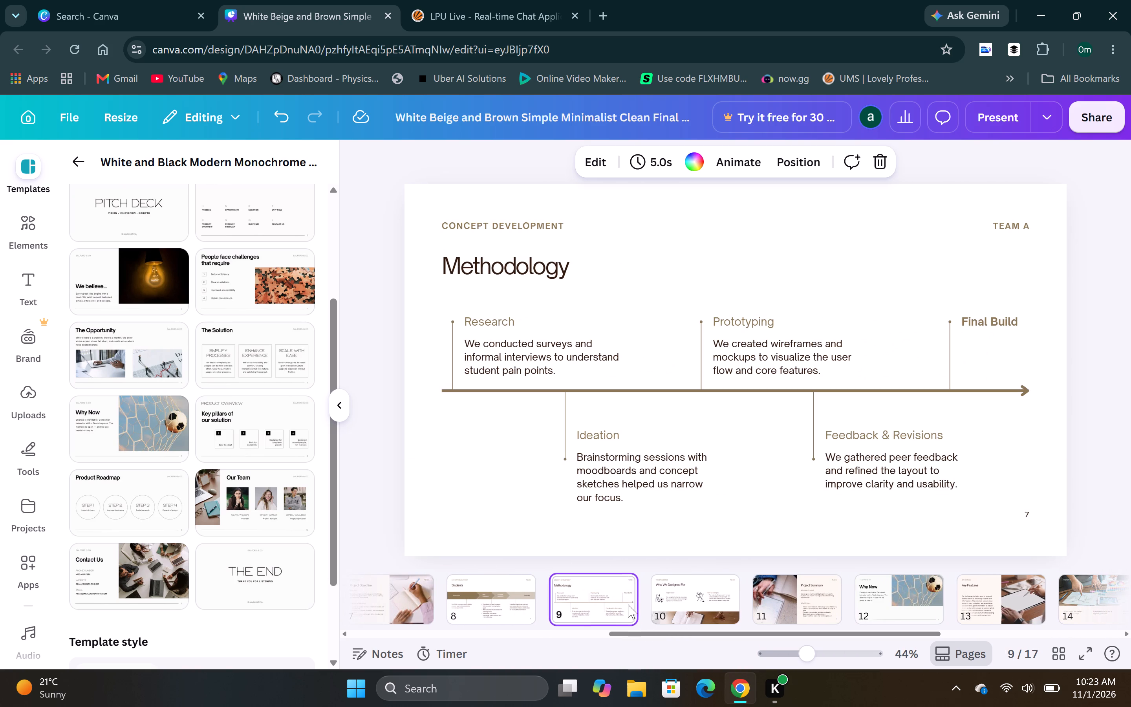
On page 10, slightly enlarge the Target User illustration and shift it up and left, beside the Target User text.
click(709, 604)
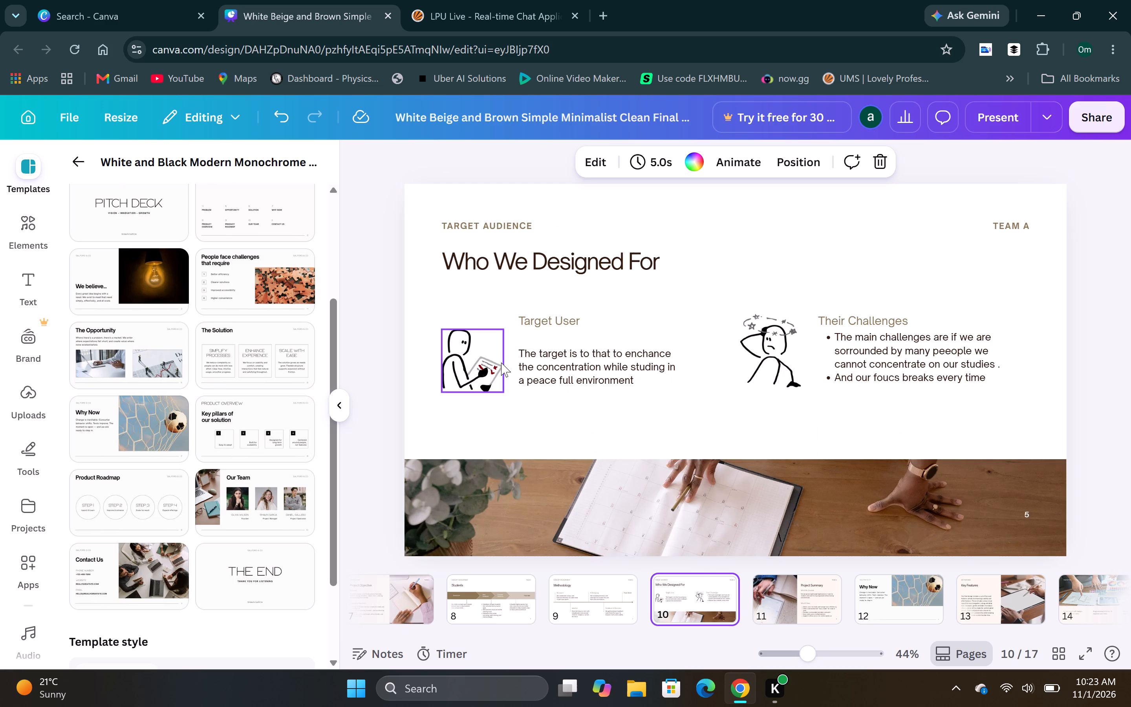
click(501, 363)
drag(501, 363, 500, 352)
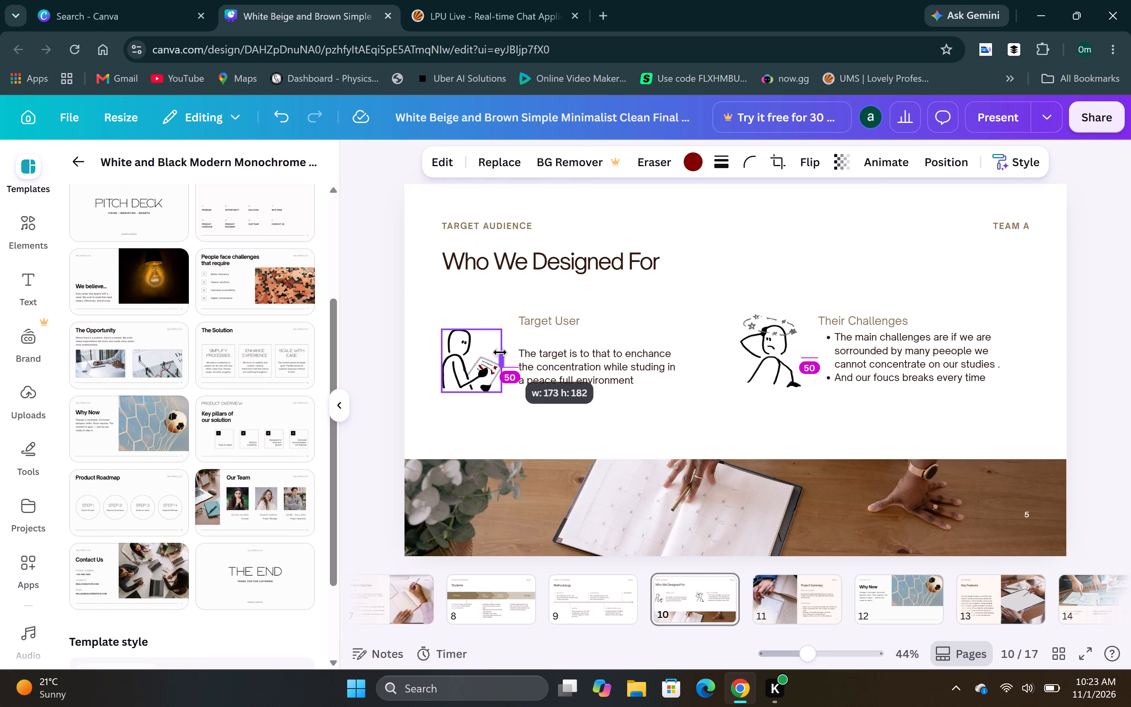
drag(500, 352, 498, 337)
drag(501, 332, 509, 319)
drag(485, 339, 478, 329)
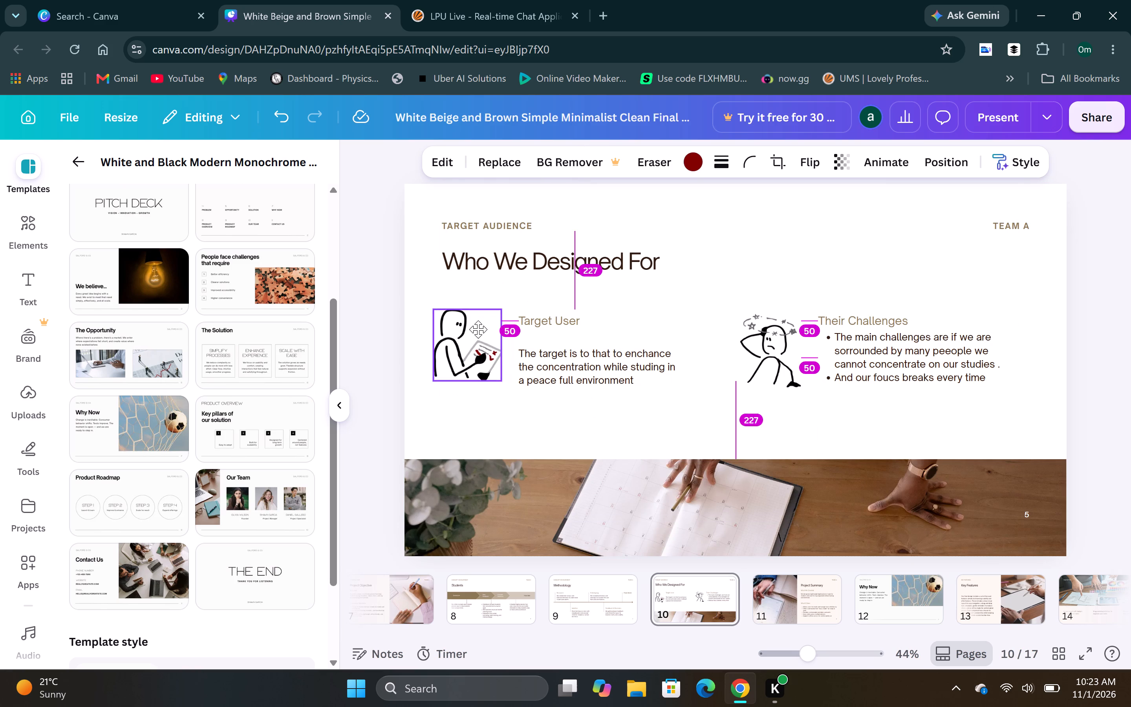
drag(478, 329, 478, 333)
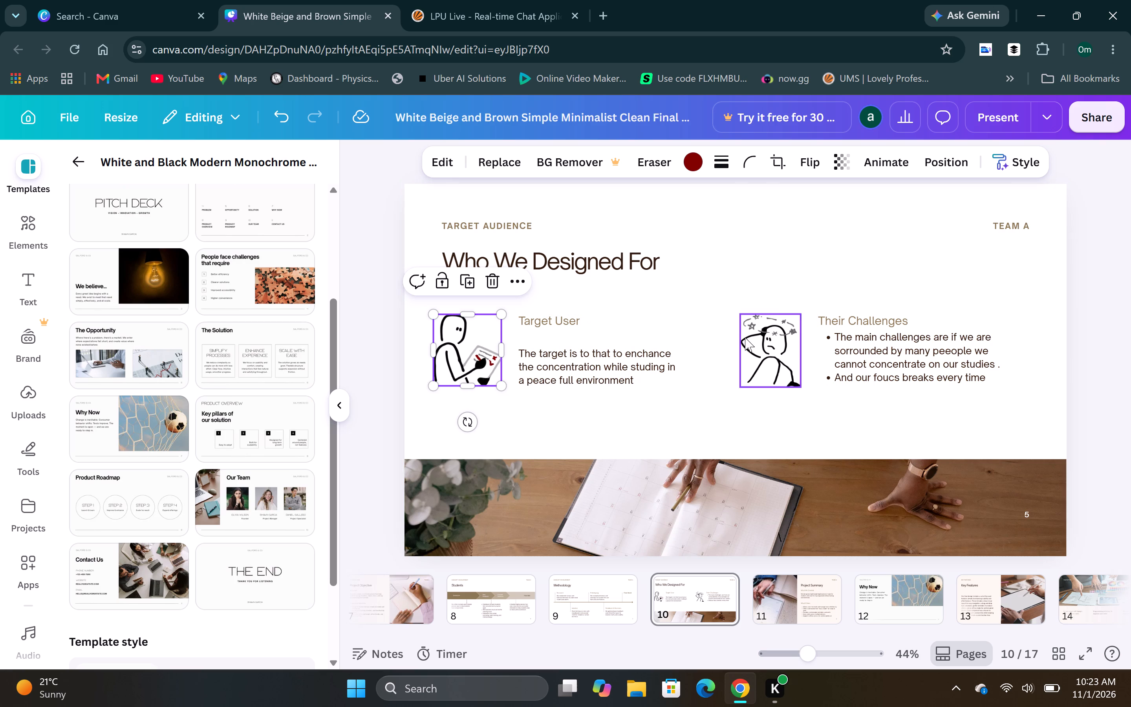
Enlarge the Their Challenges illustration on page 10 and move it left and slightly up, away from its text.
click(746, 338)
drag(805, 318, 815, 308)
drag(783, 333, 754, 335)
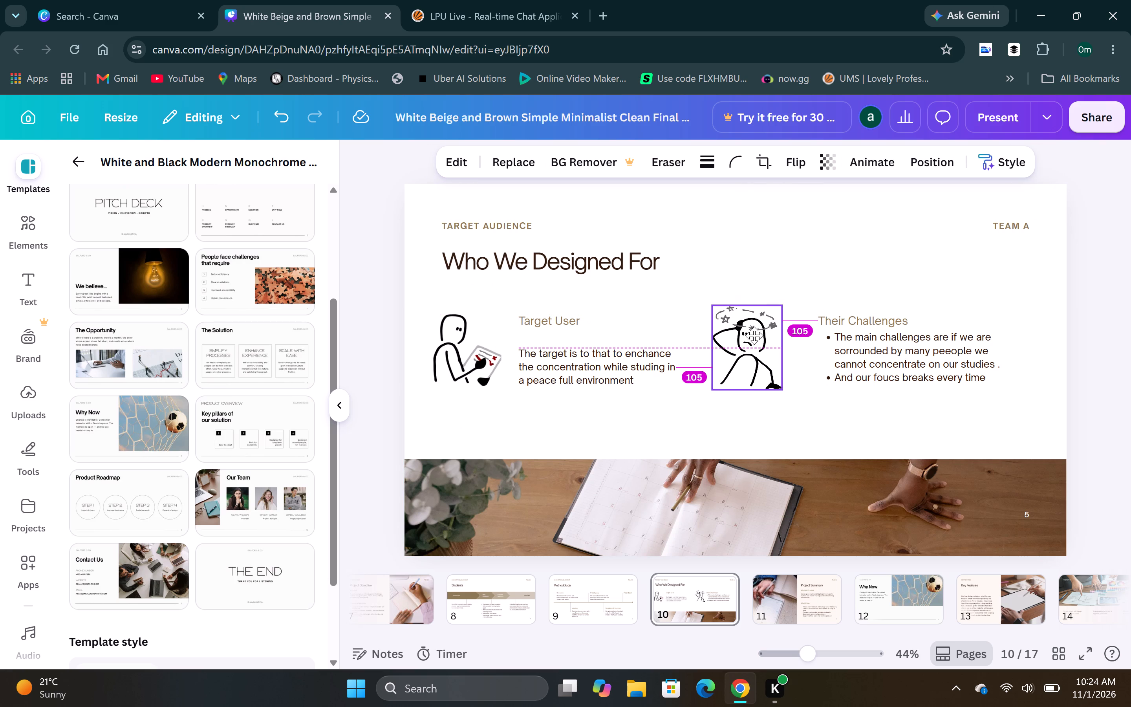
drag(754, 335, 759, 328)
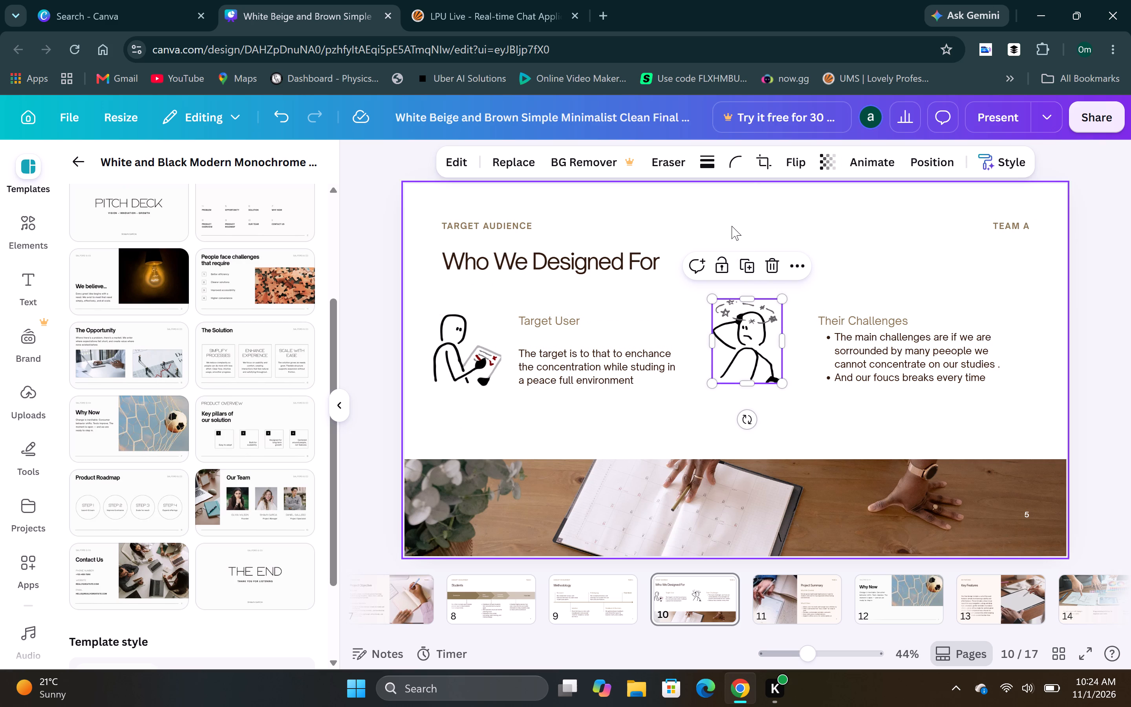
click(731, 226)
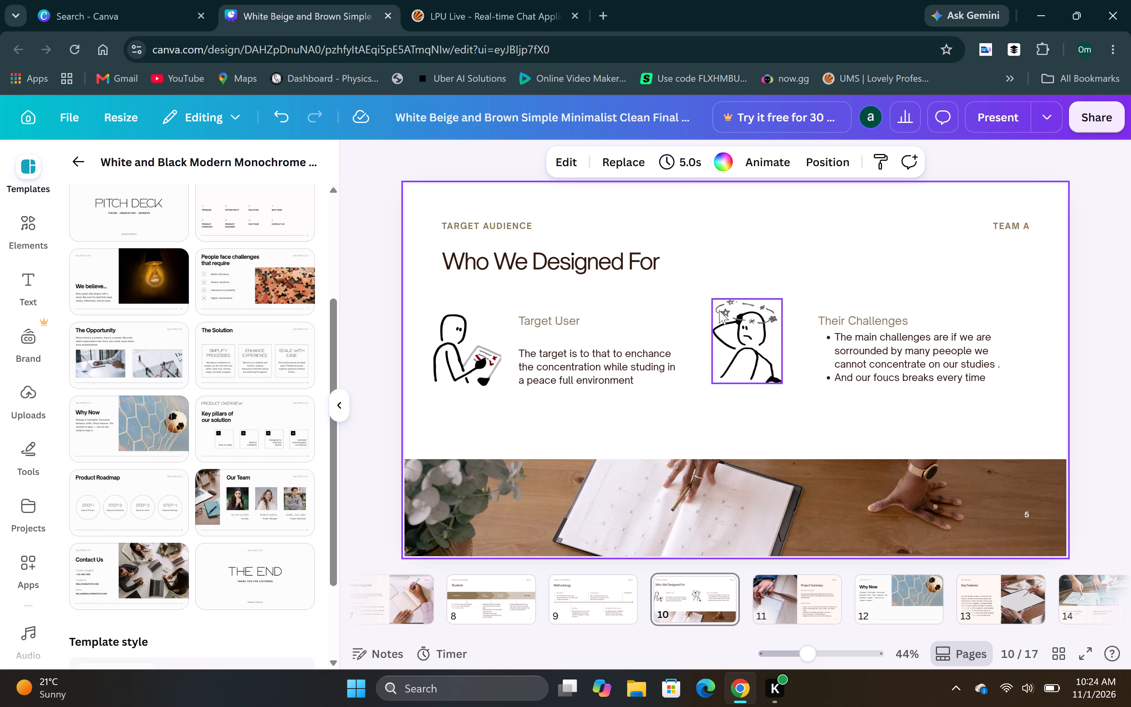
On the Project Summary slide, shift the large photo left past the slide edge and slightly up, widening the gap before the text.
scroll(719, 310, down, 2)
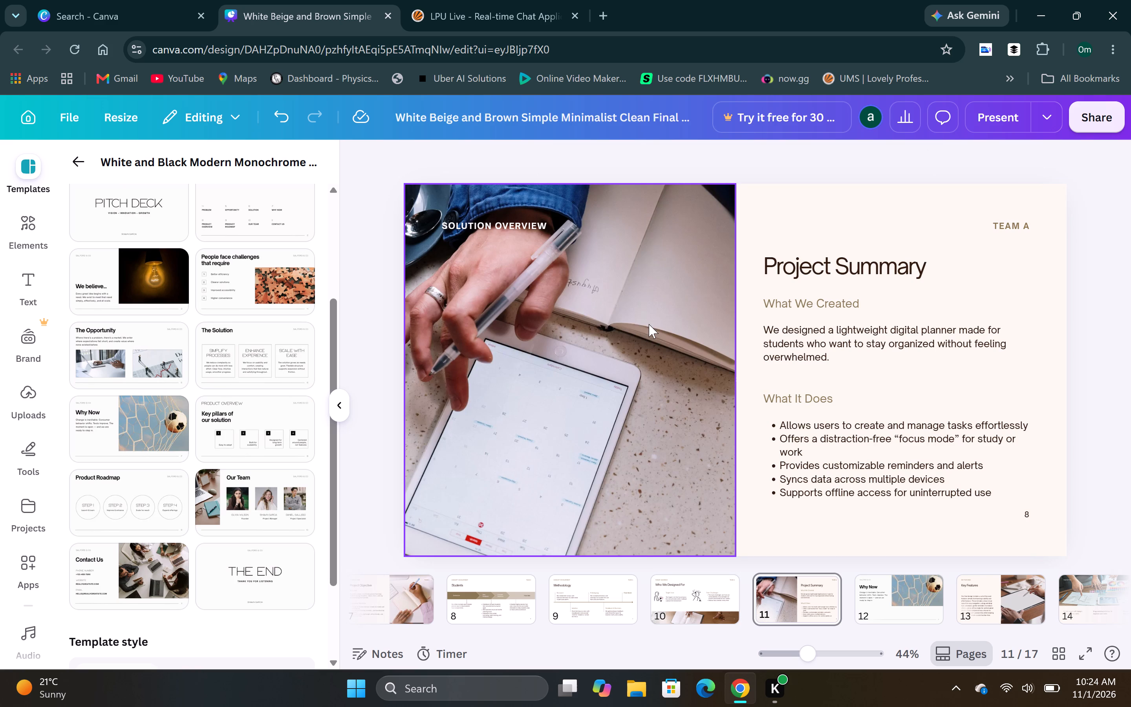
drag(649, 324, 603, 324)
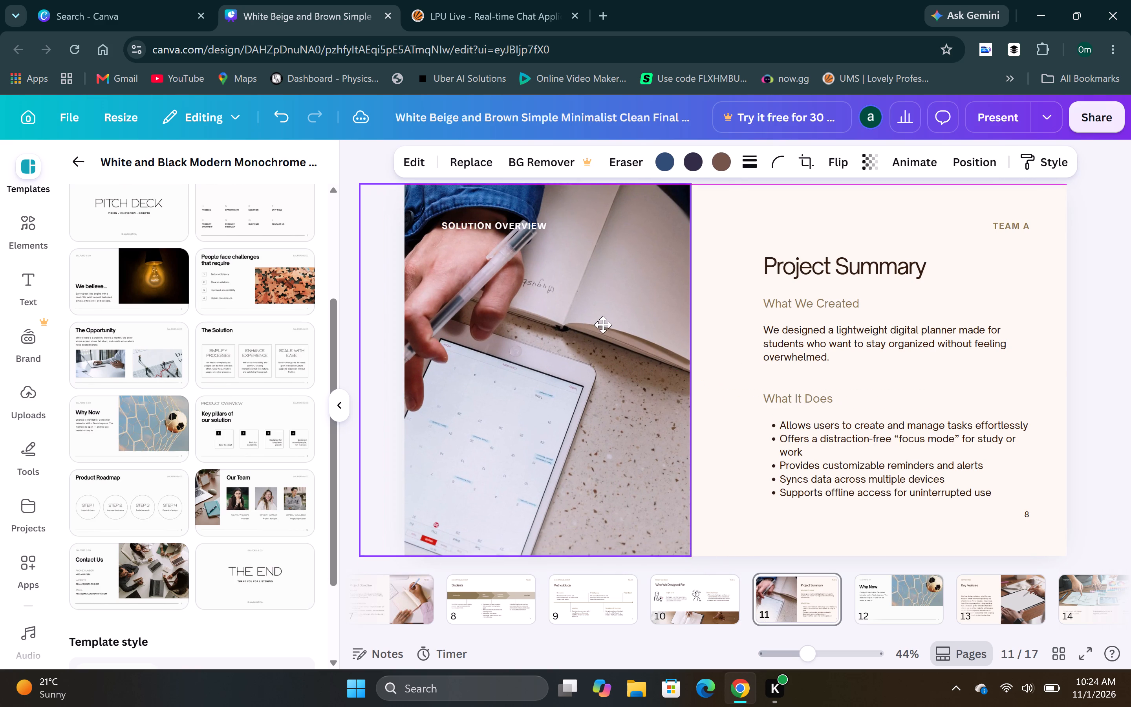
drag(603, 324, 602, 312)
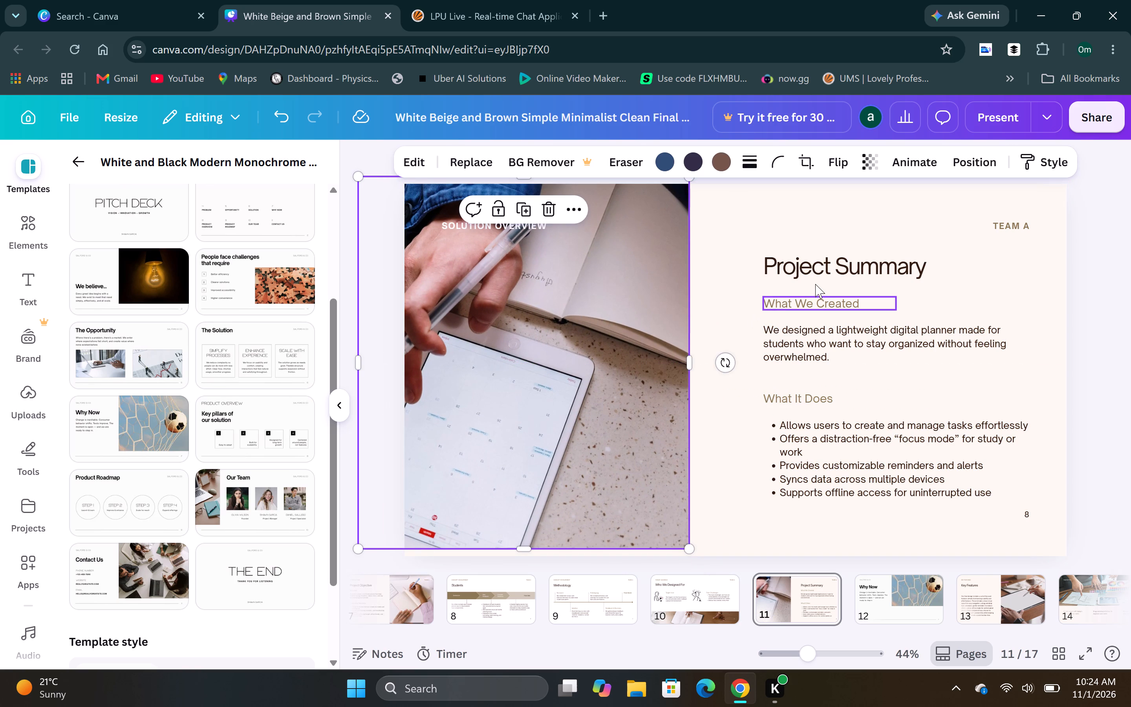
drag(753, 248, 1023, 535)
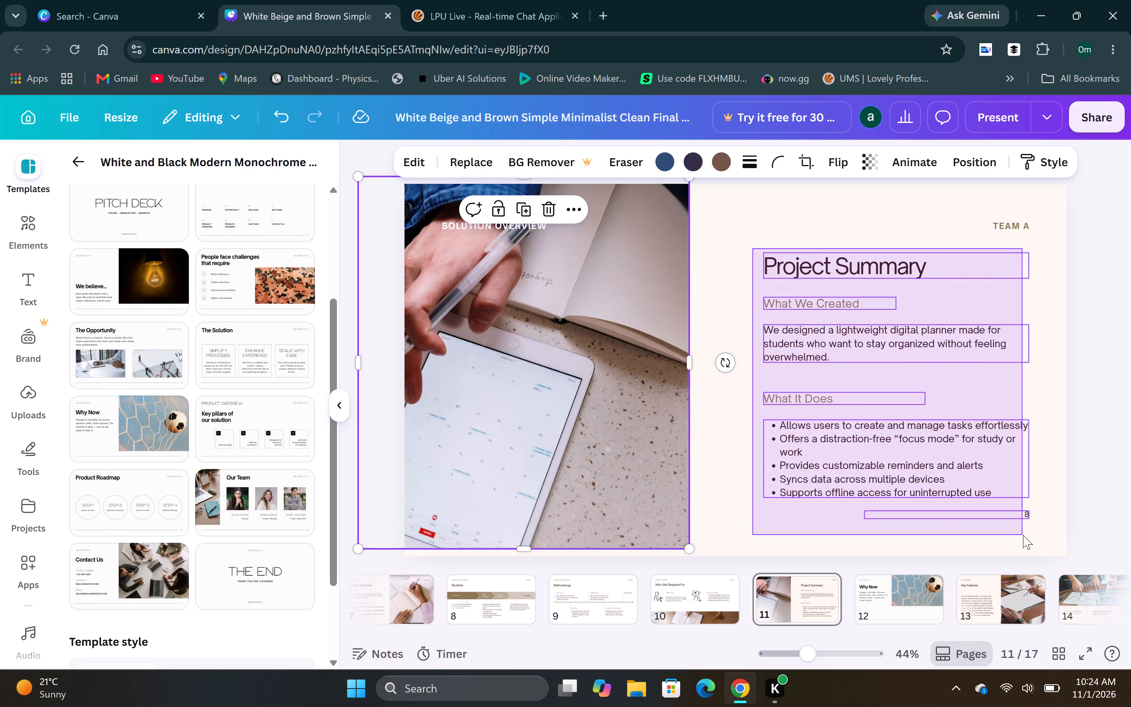
drag(1023, 535, 1023, 535)
click(798, 222)
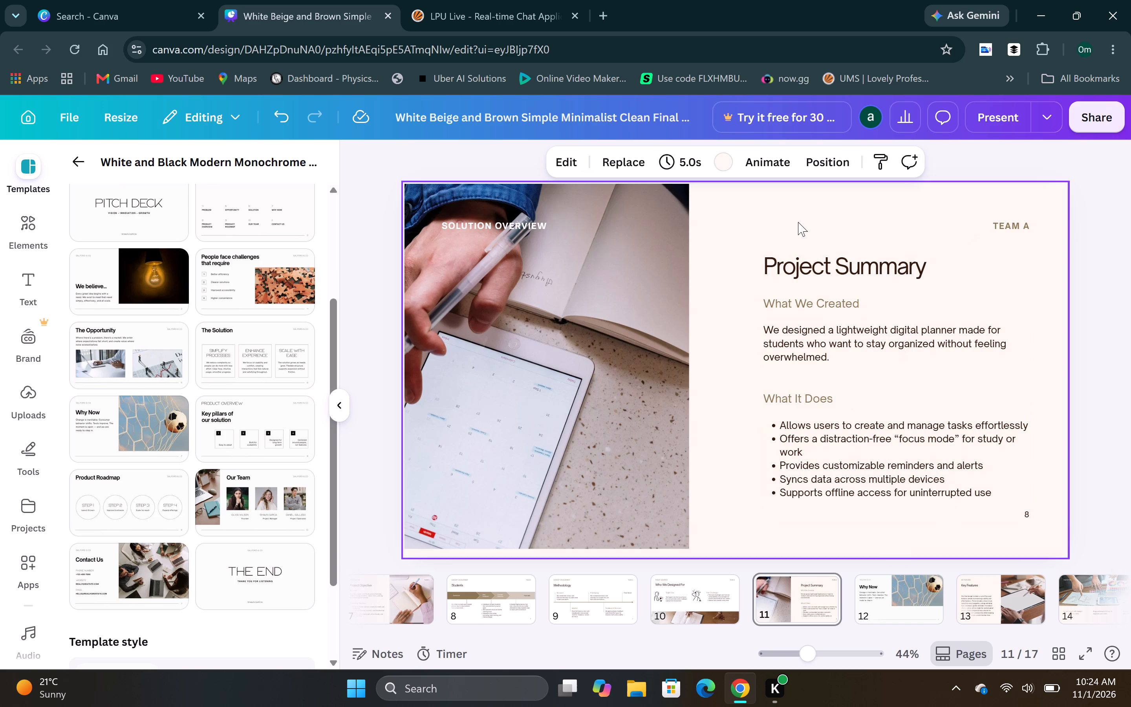
On page 11, move the Project Summary heading and all text beneath it together, left and slightly up, closer to the photo.
drag(737, 237, 952, 500)
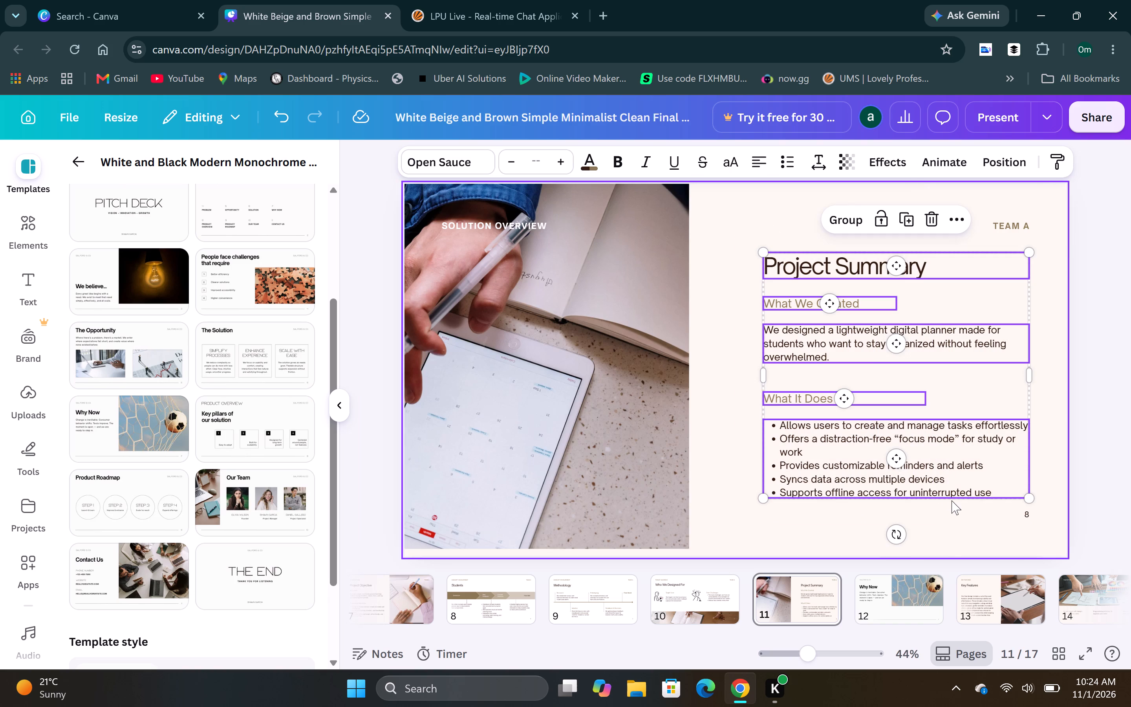
drag(859, 345, 772, 322)
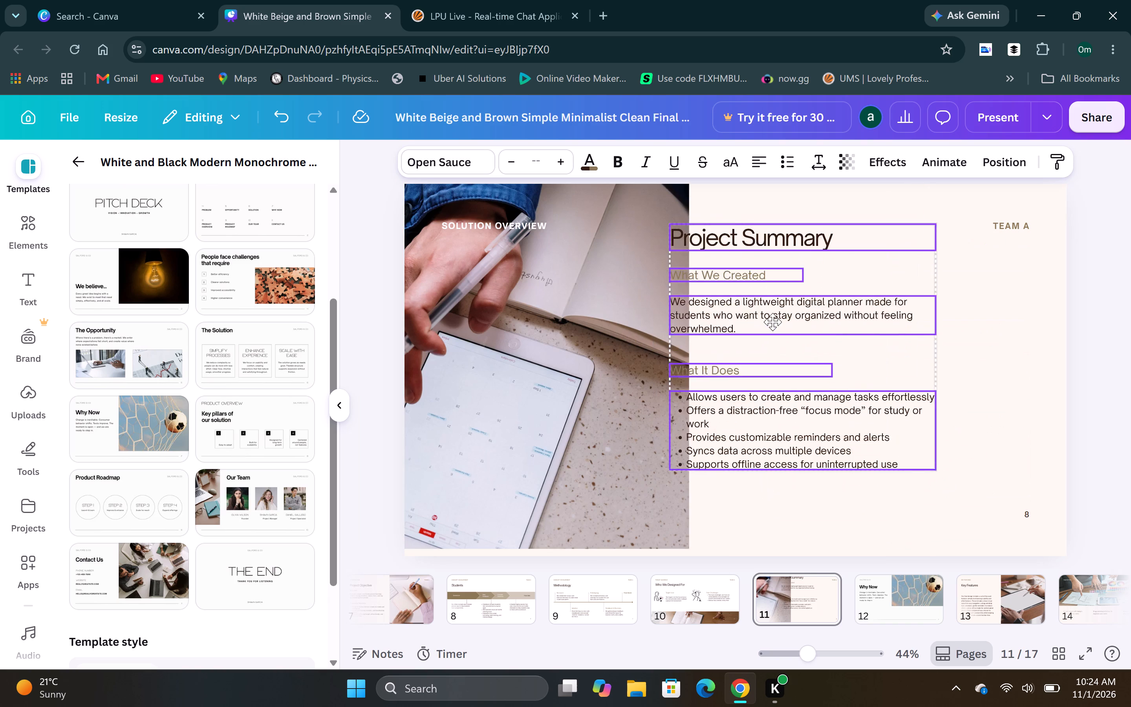
drag(772, 322, 806, 336)
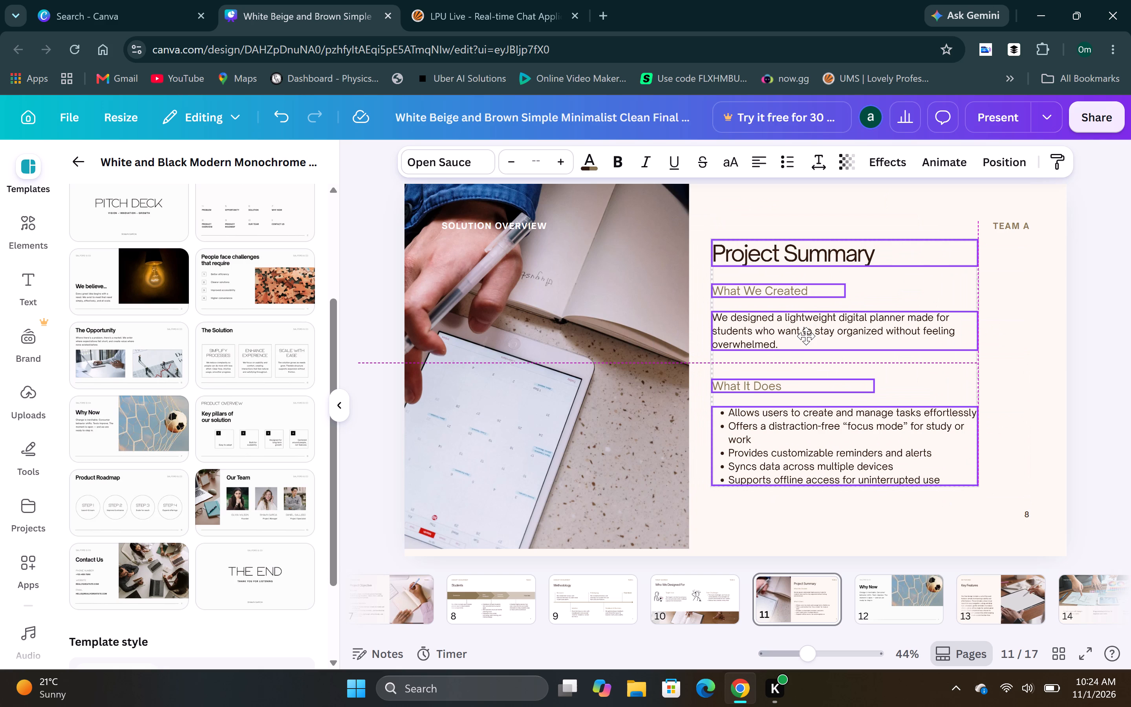
drag(806, 336, 804, 339)
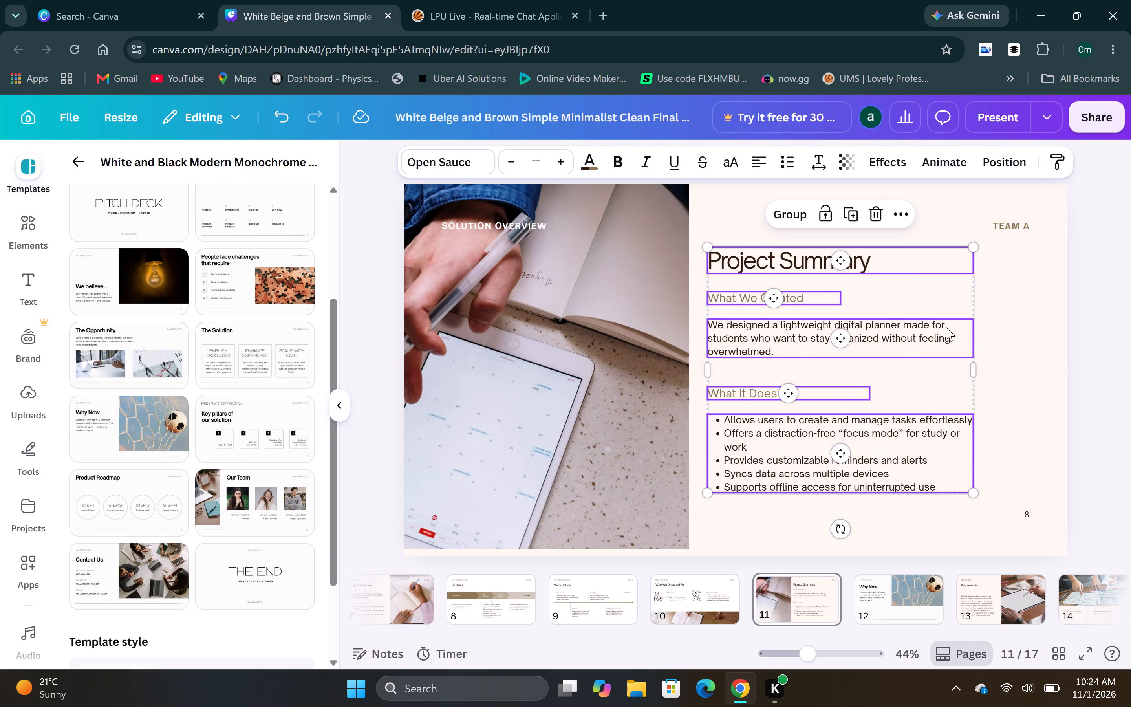
click(981, 336)
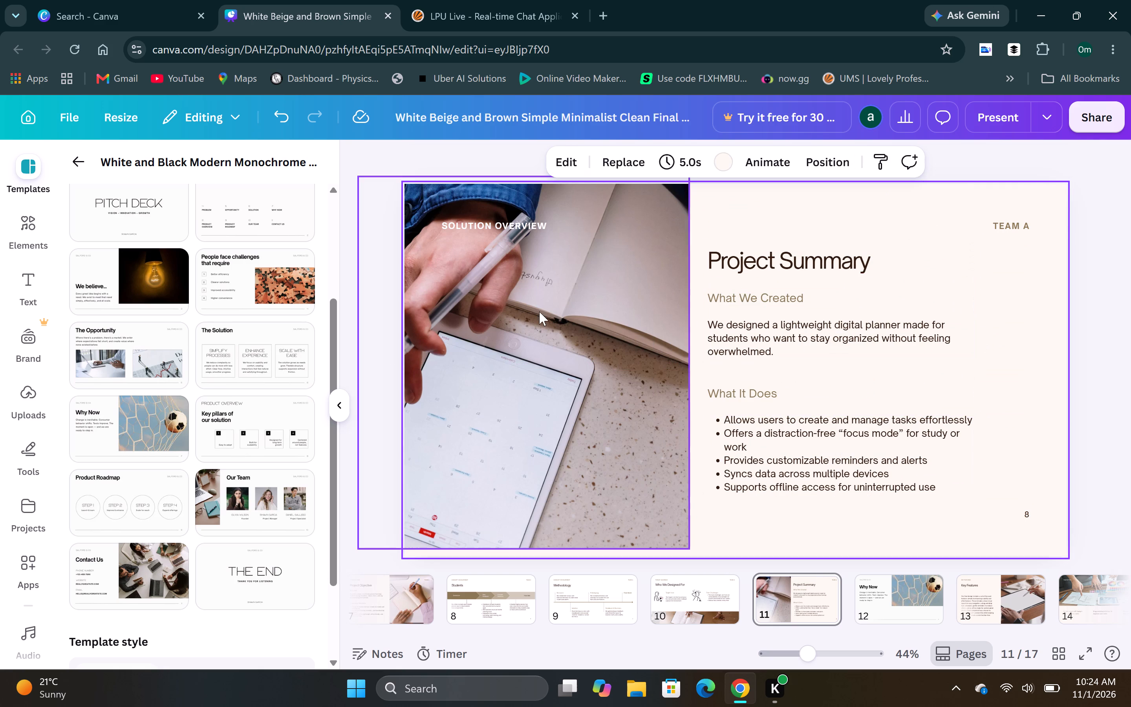
Go to the Why Now slide on page 12.
scroll(539, 311, down, 3)
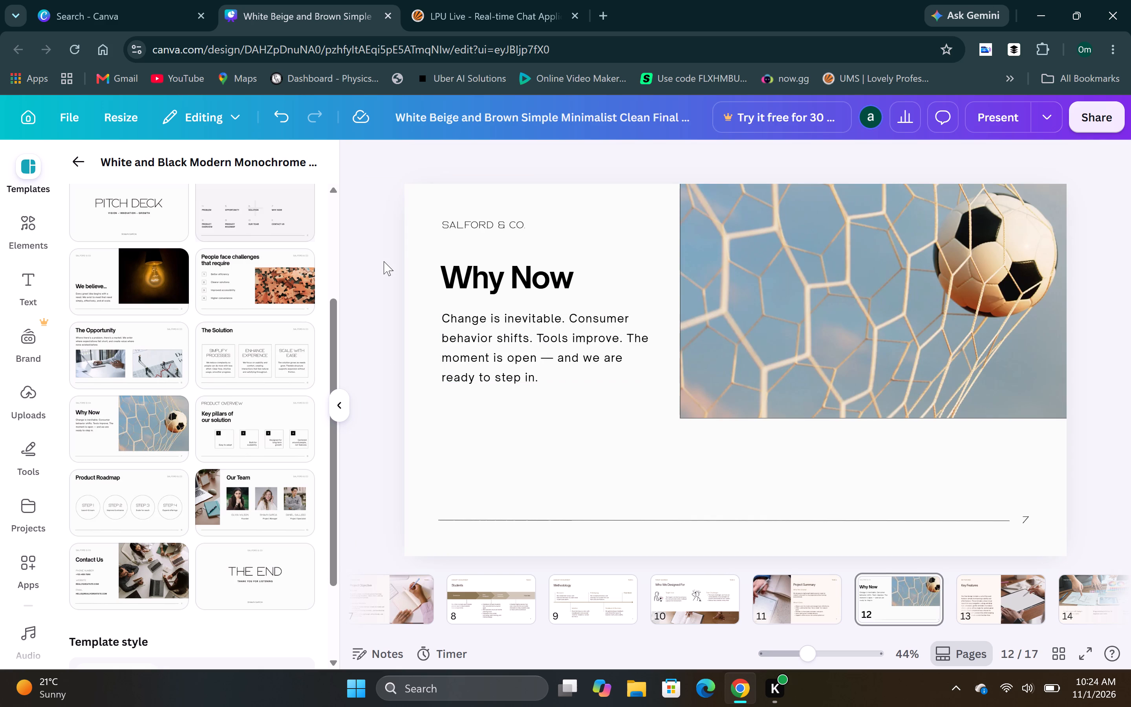